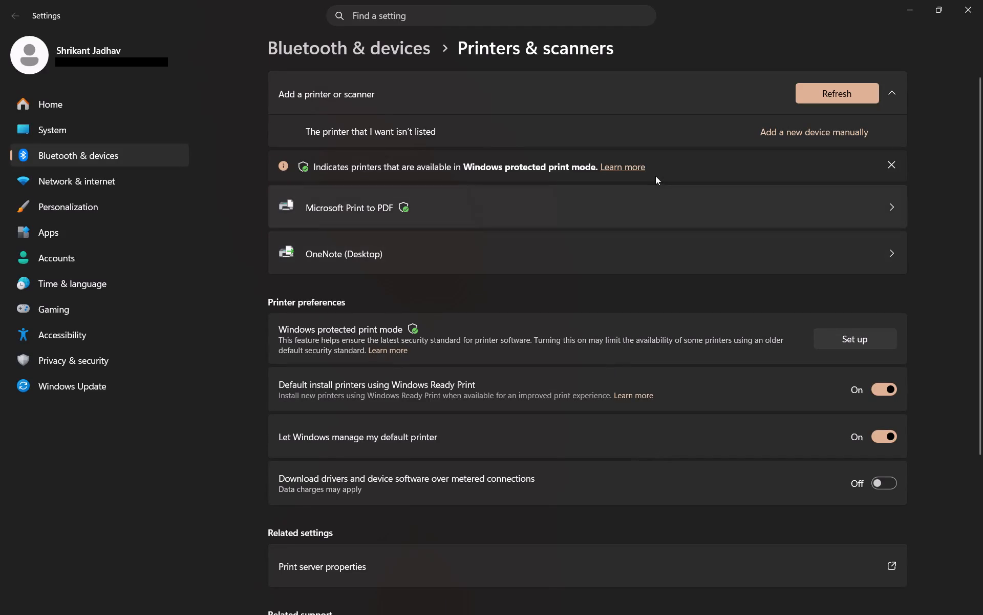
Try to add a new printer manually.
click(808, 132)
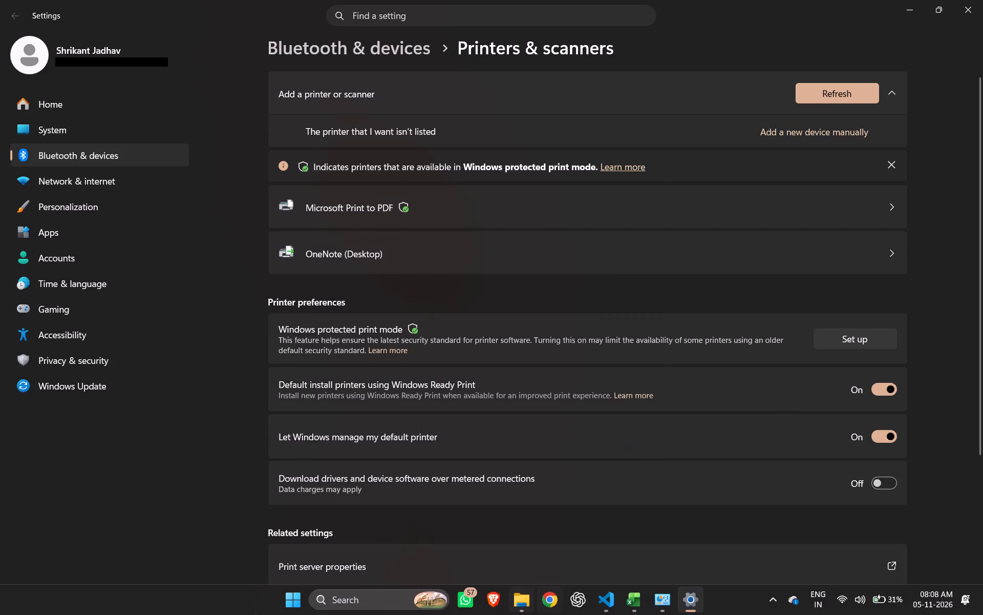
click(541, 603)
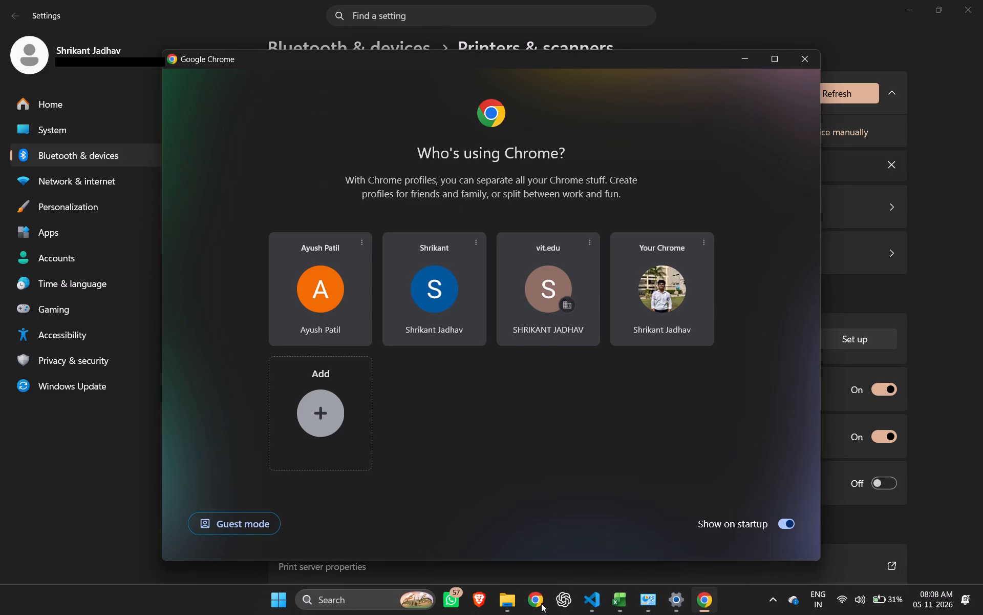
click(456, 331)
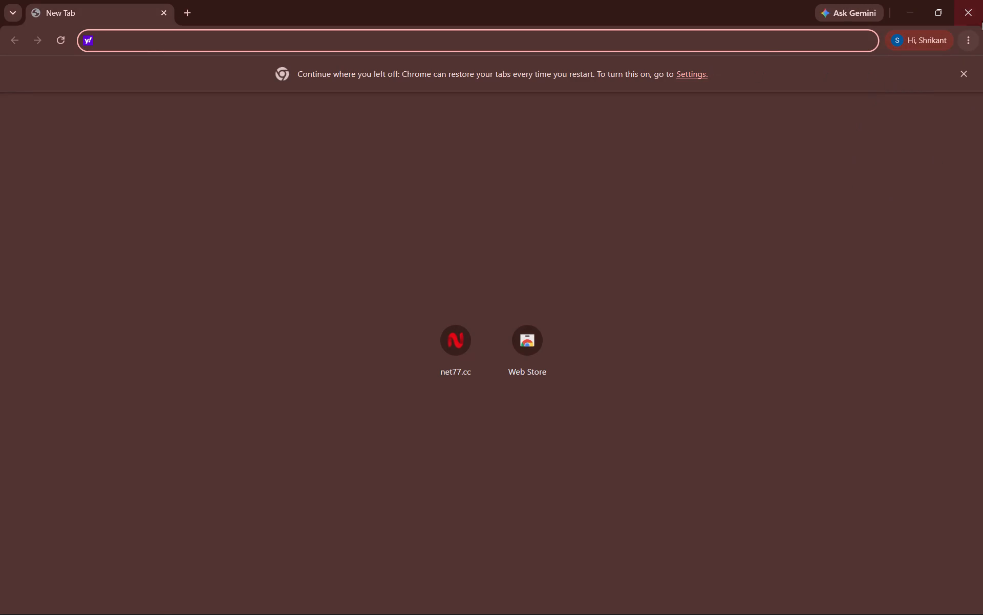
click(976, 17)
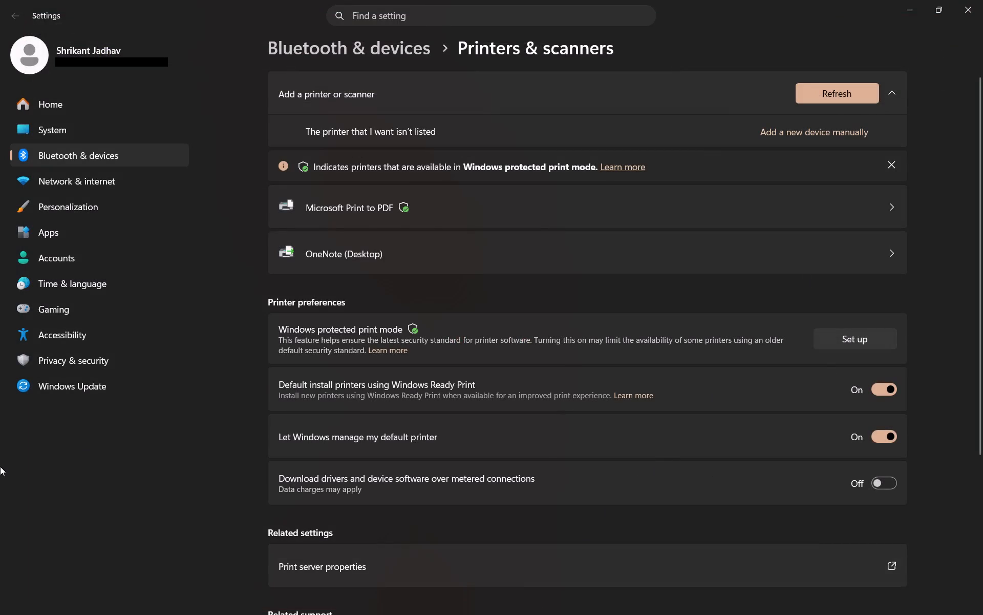
Open the manual add option again for the printer that isn't listed.
click(786, 132)
Switch to File Explorer and open the x64 folder inside the LBP2900_R150_V330_W64_uk_EN_2 folder in Downloads.
click(525, 600)
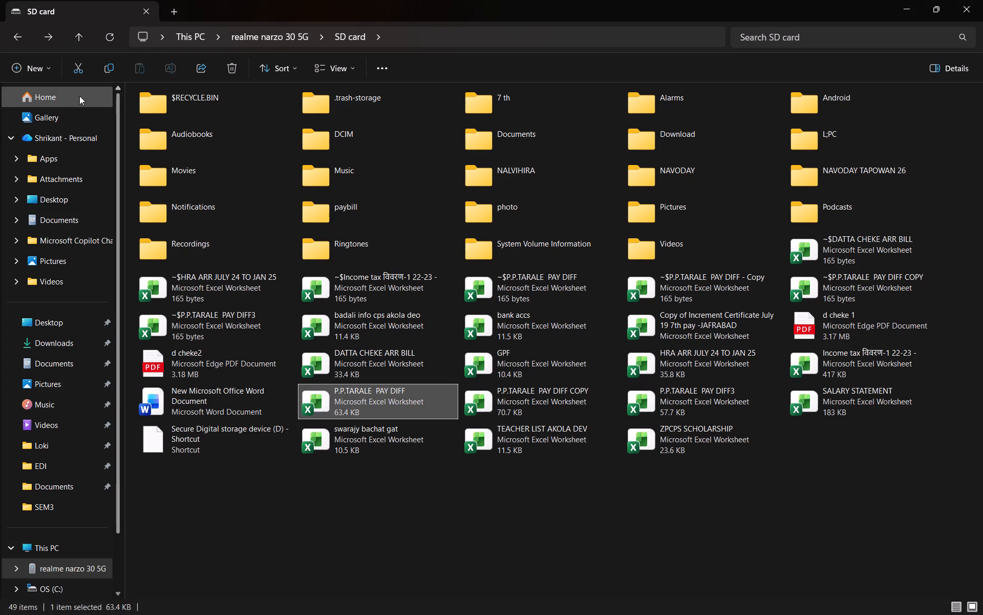
click(216, 40)
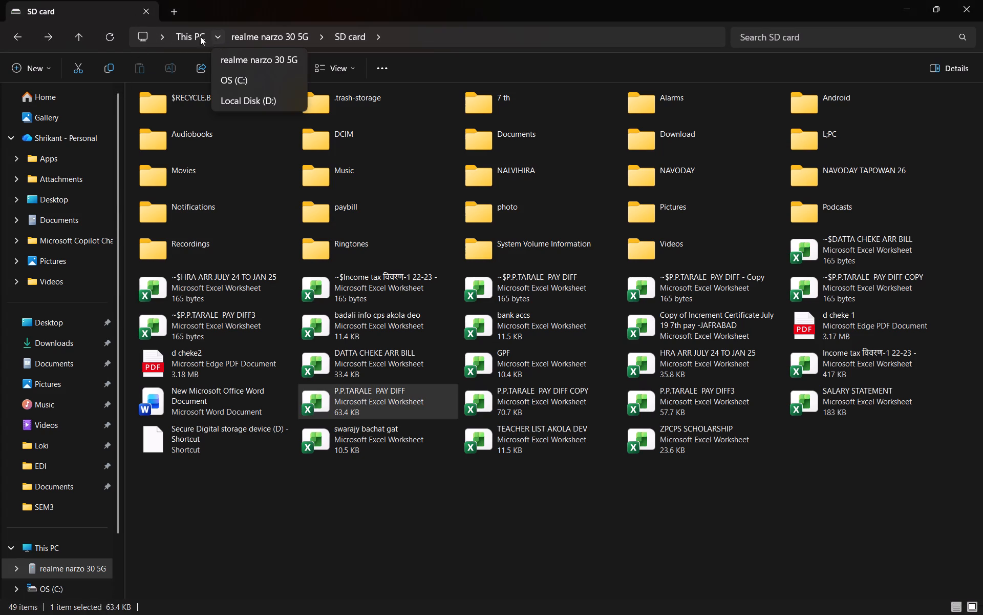
click(231, 84)
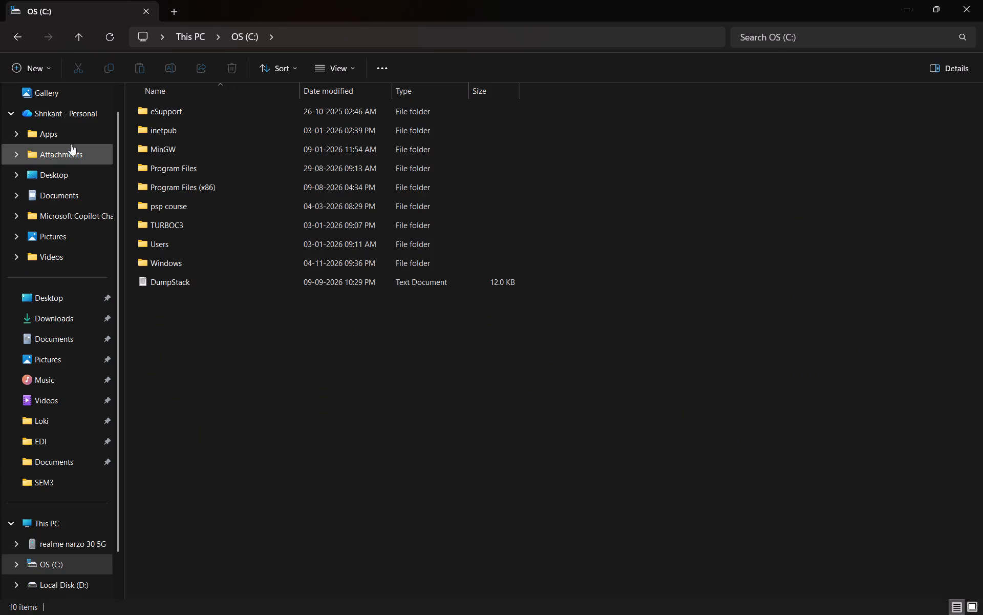
click(84, 189)
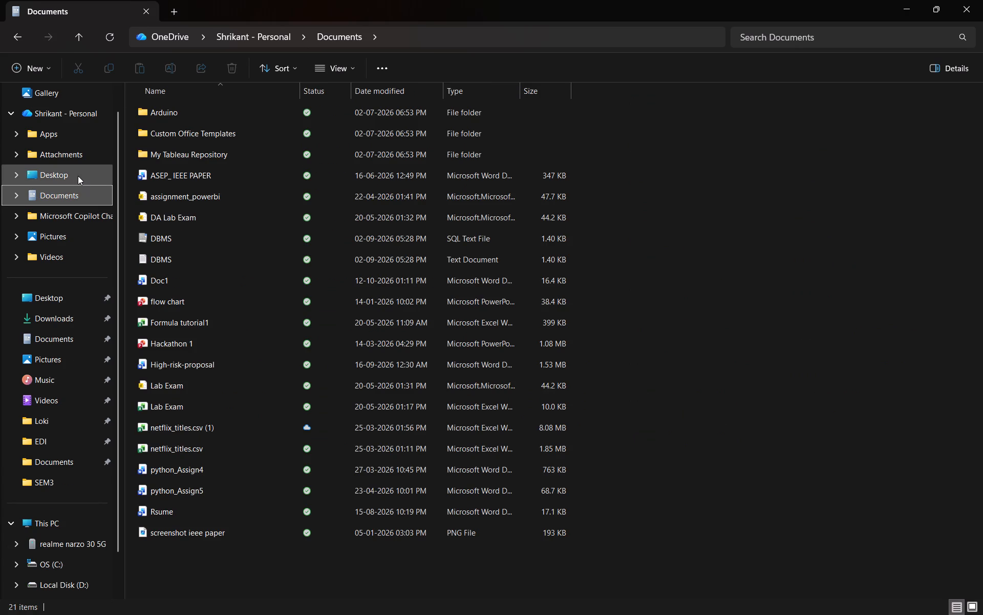
click(49, 321)
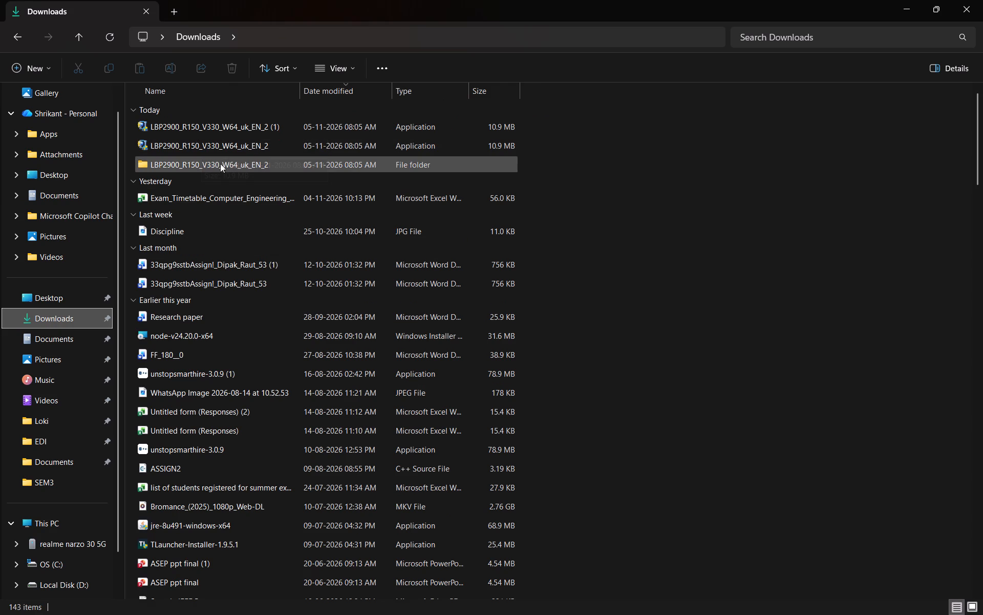
double_click(222, 162)
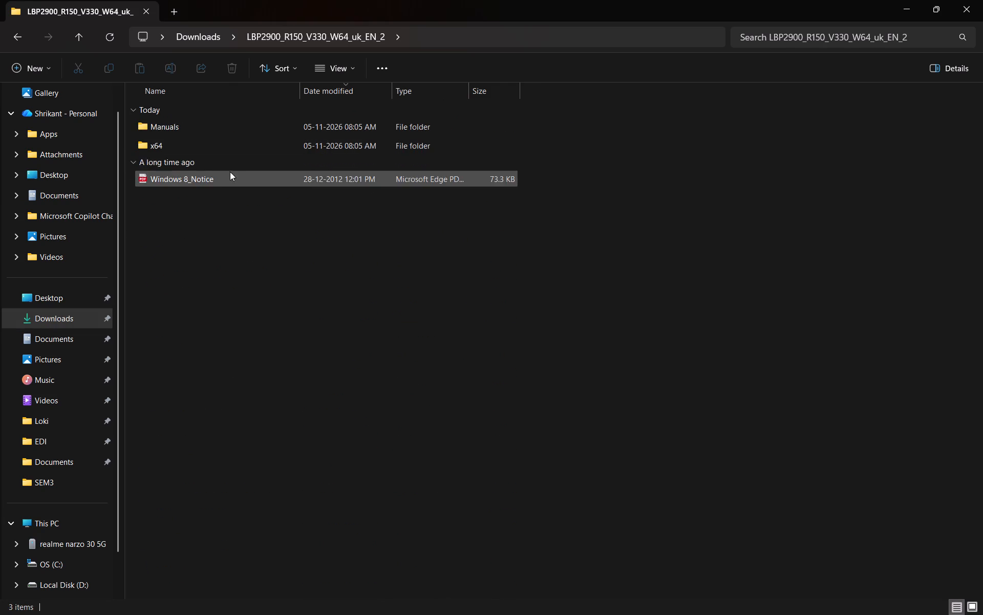
double_click(195, 147)
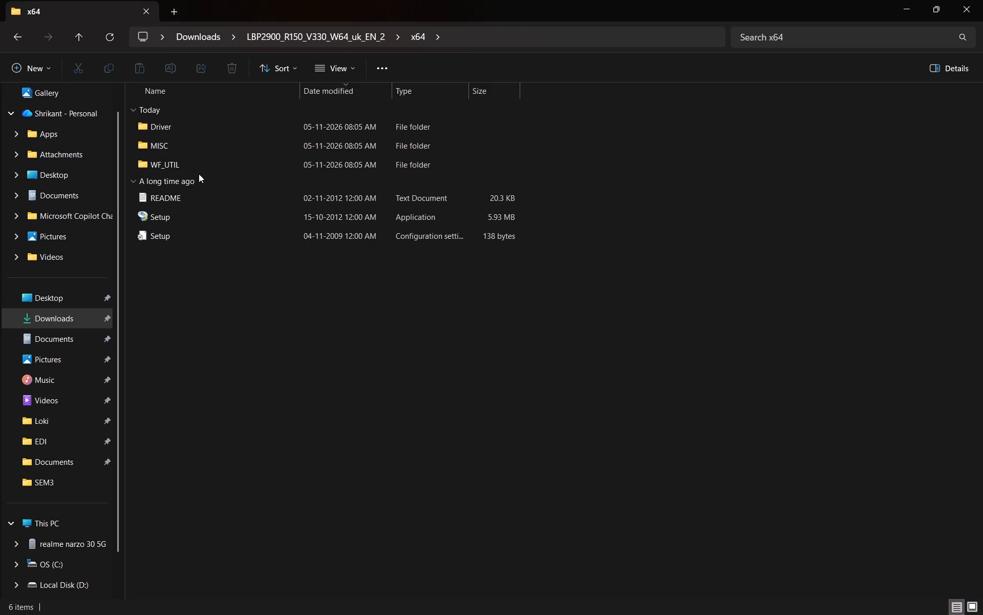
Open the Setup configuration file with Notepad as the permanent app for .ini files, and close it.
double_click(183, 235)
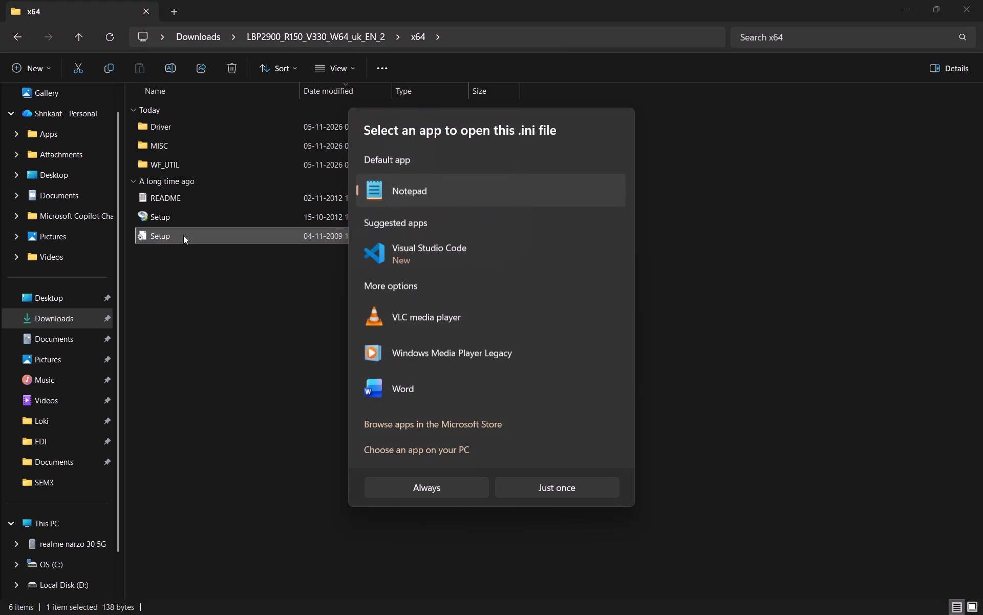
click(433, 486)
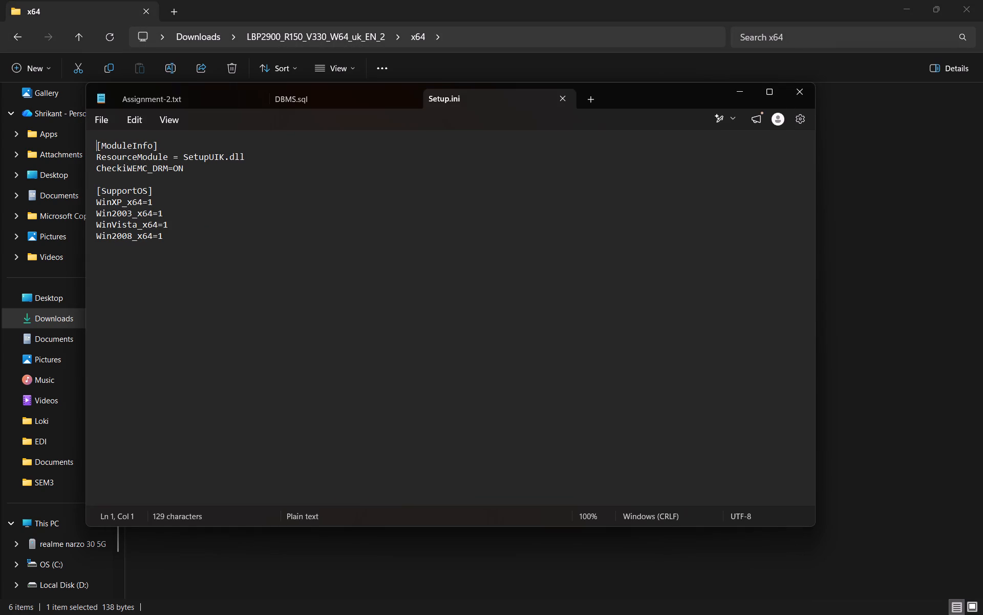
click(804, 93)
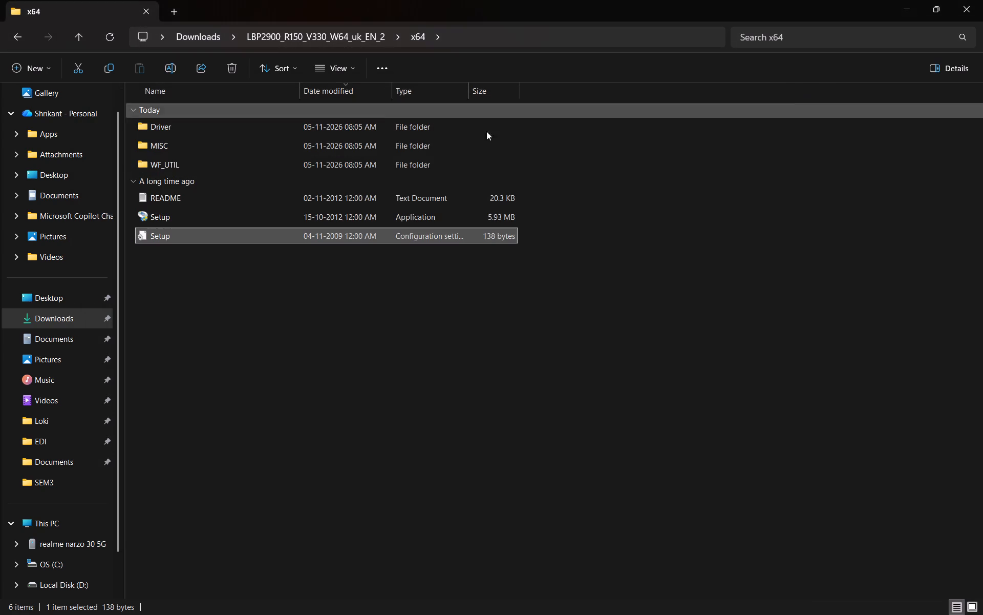
Run the Setup application in the x64 folder to install the Canon LBP2900 printer driver.
double_click(179, 211)
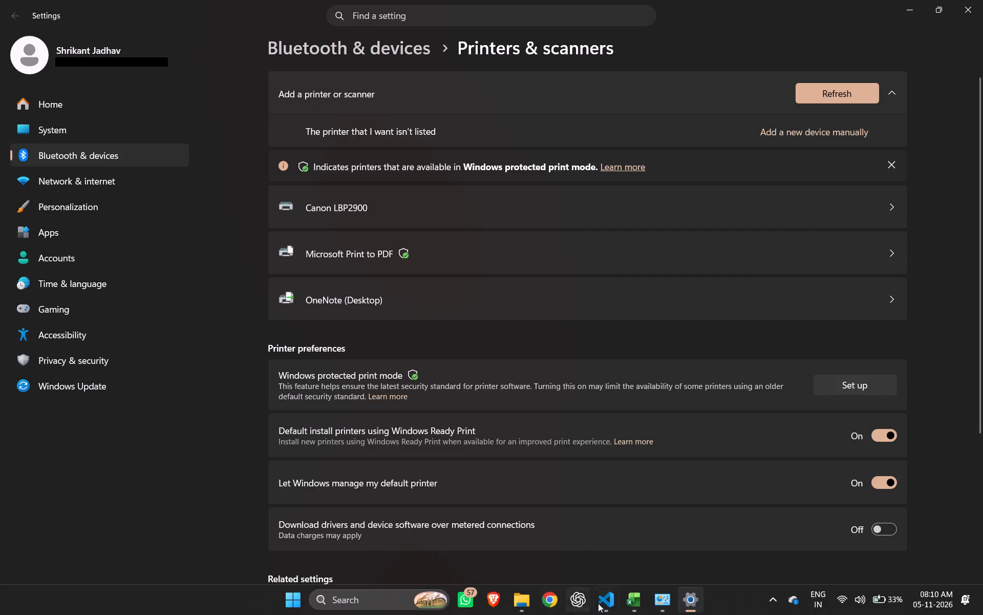
Switch to the PAY_DIFF workbook in Excel and look through the printers available for printing.
click(635, 596)
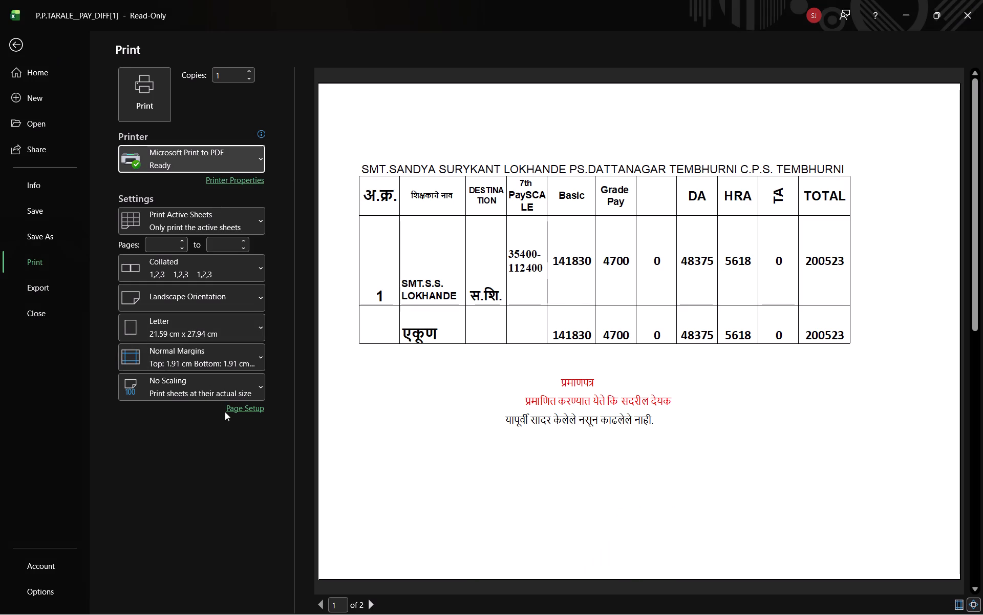
click(743, 407)
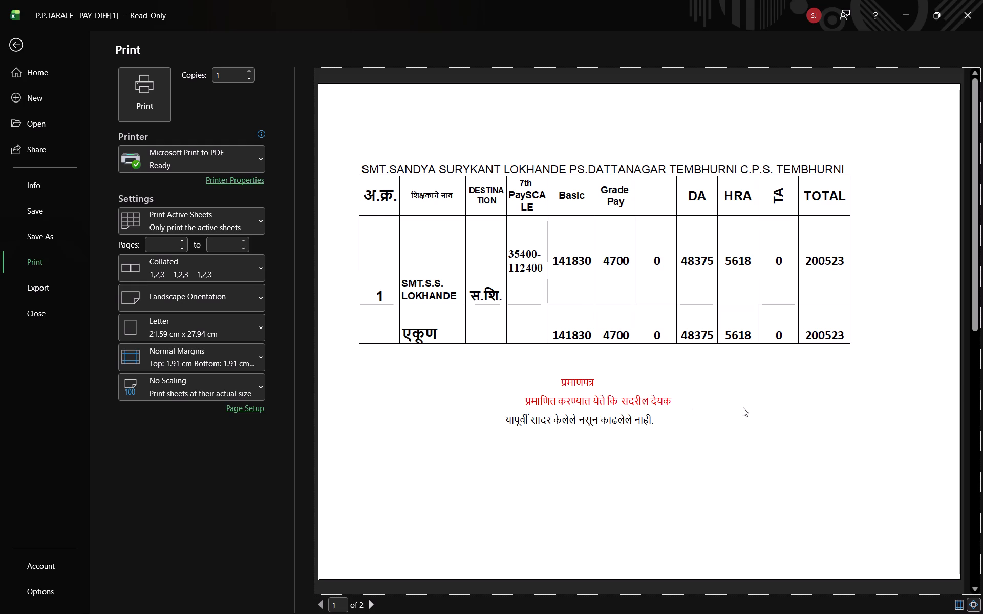
click(212, 156)
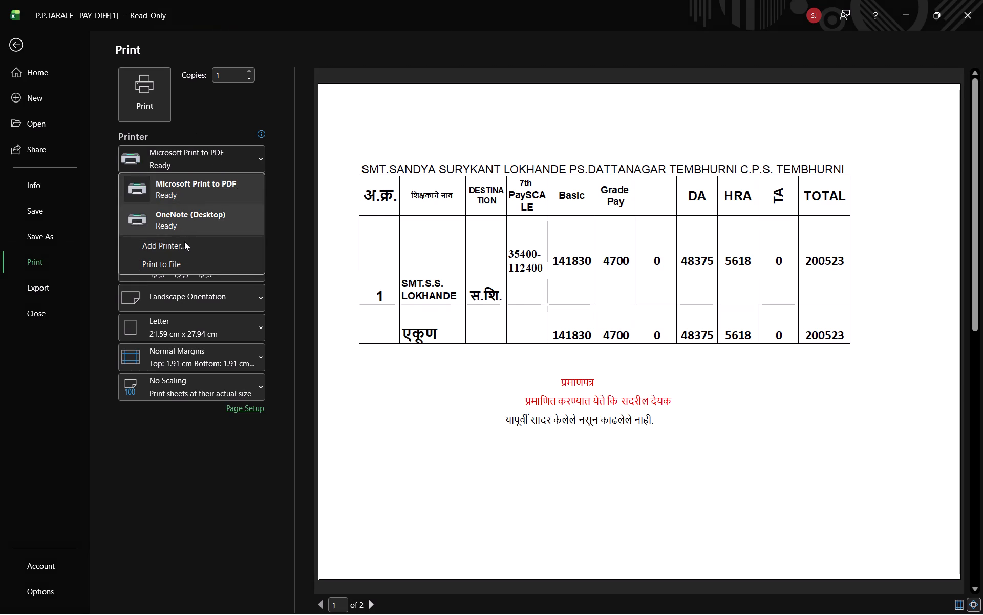
scroll(225, 222, down, 2)
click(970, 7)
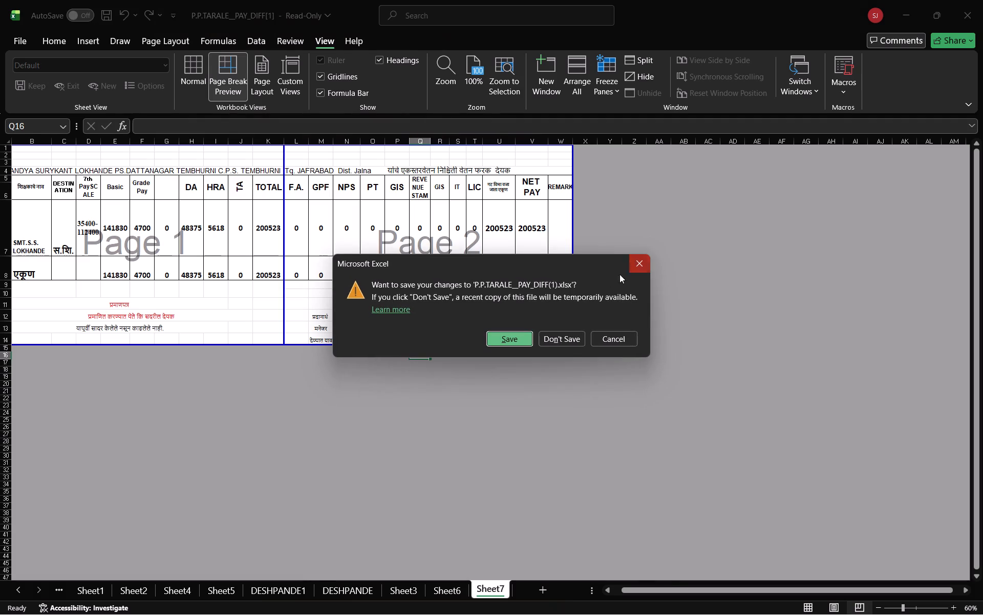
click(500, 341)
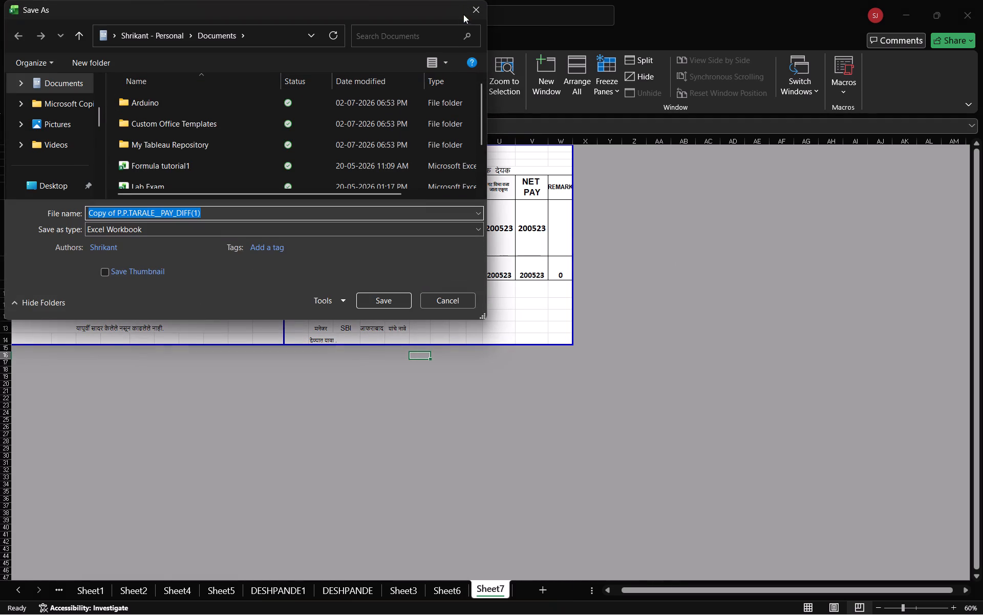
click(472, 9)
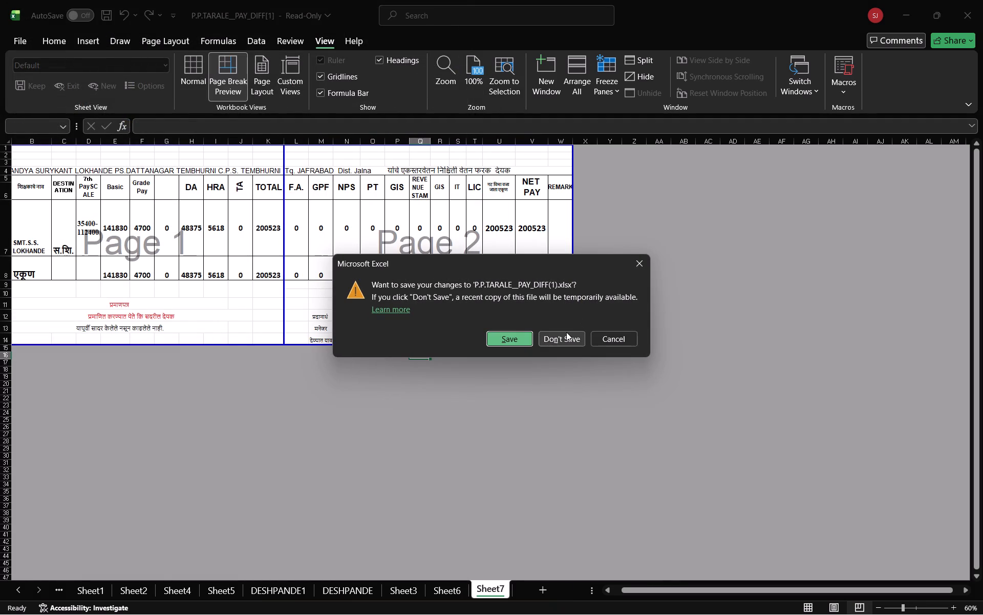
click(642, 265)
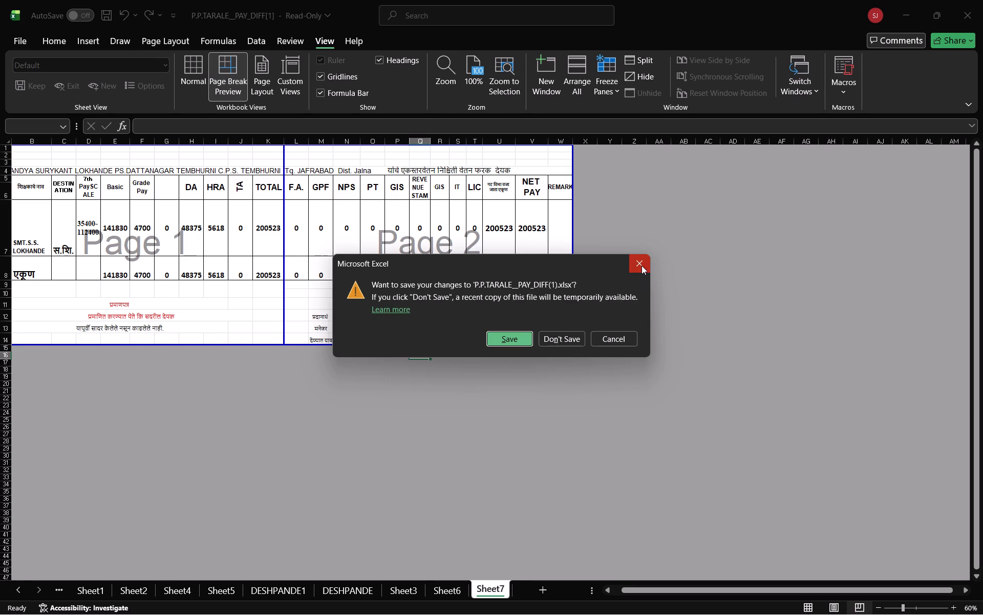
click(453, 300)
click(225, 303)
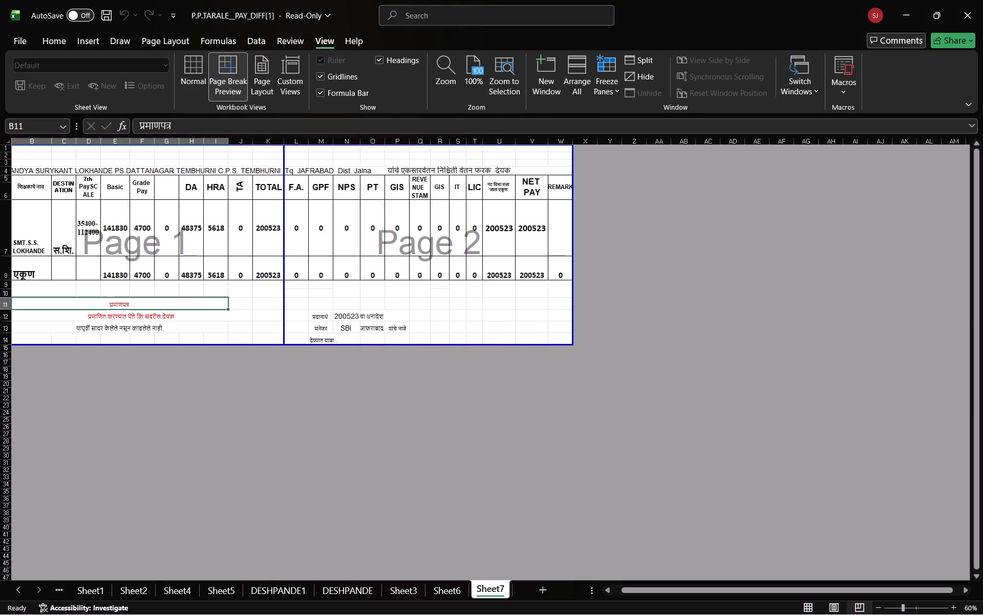
Print the active sheet of the PAY_DIFF workbook on the Canon LBP2900 printer.
key(ctrl+p)
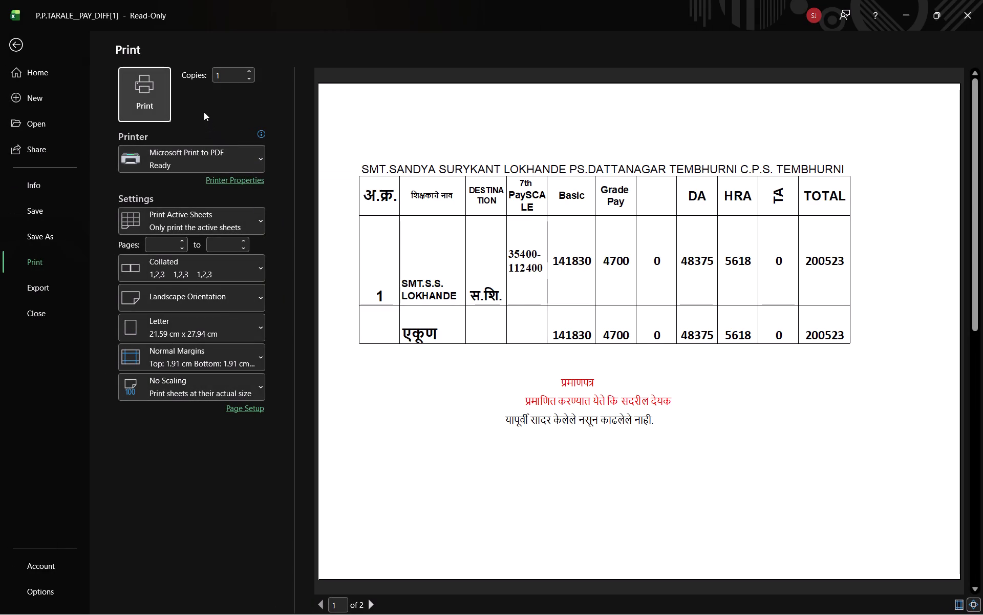
click(264, 136)
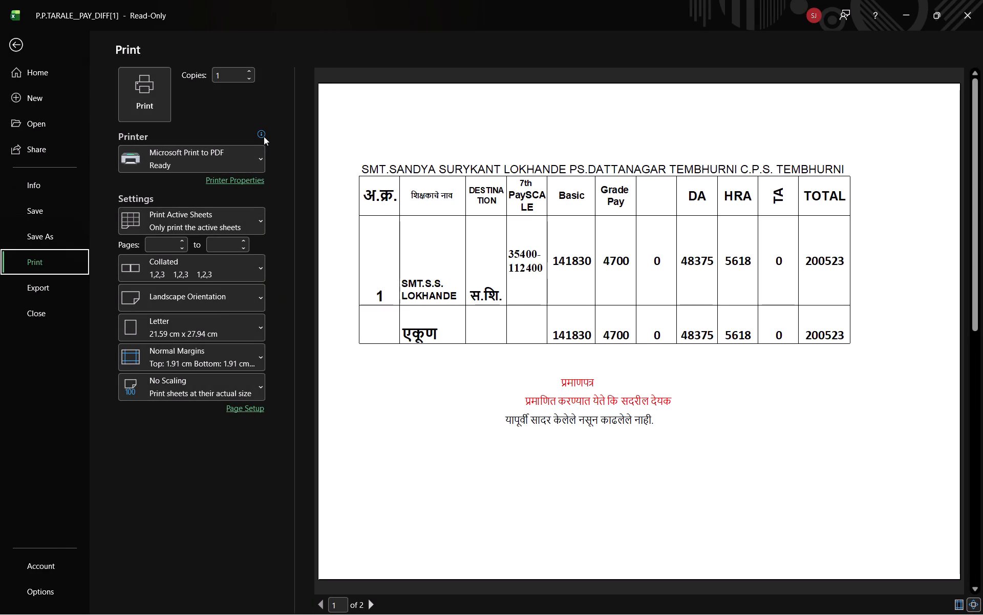
click(263, 135)
click(255, 163)
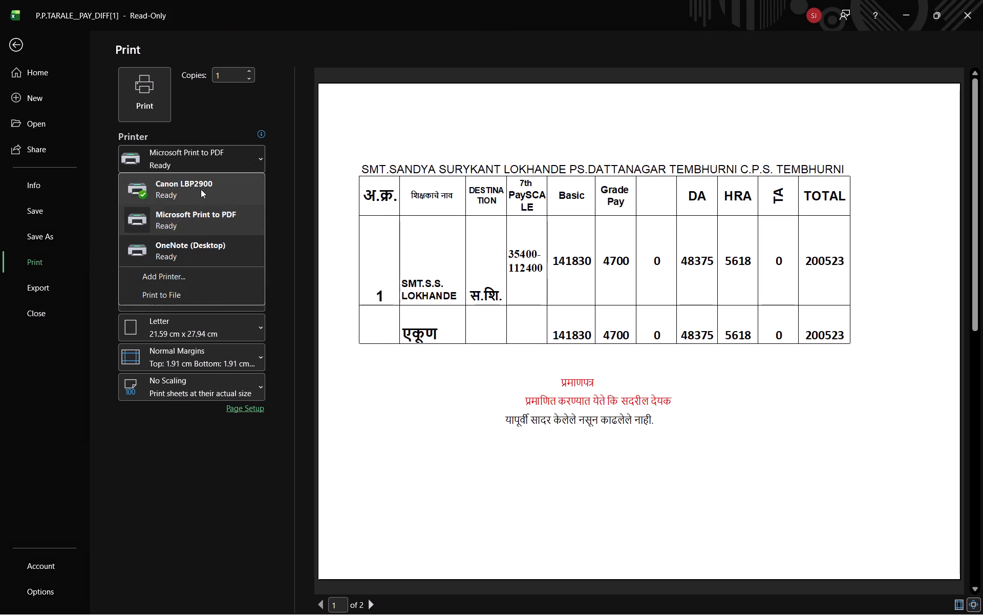
click(201, 189)
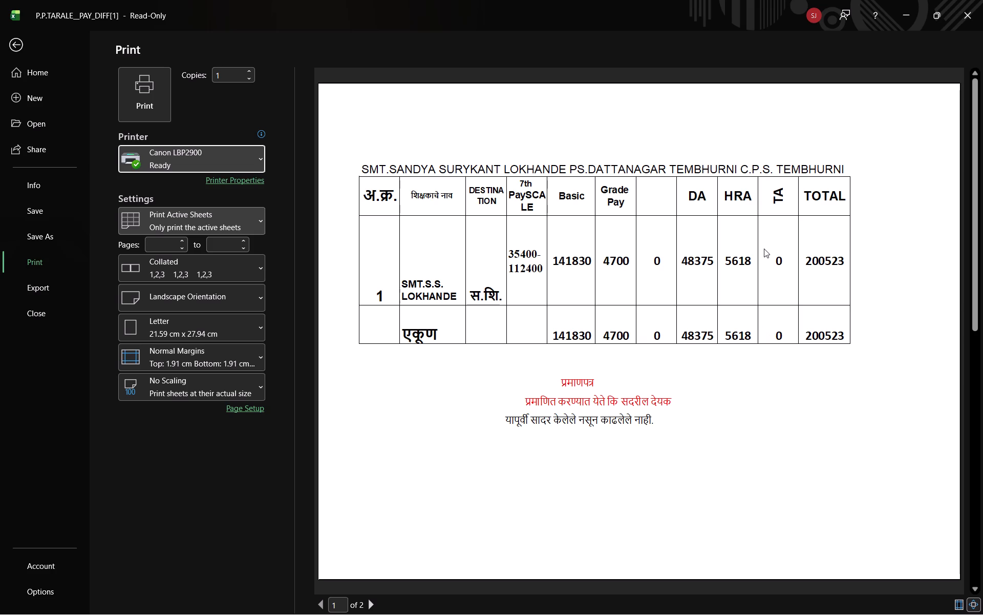
key(ctrl+p)
click(156, 90)
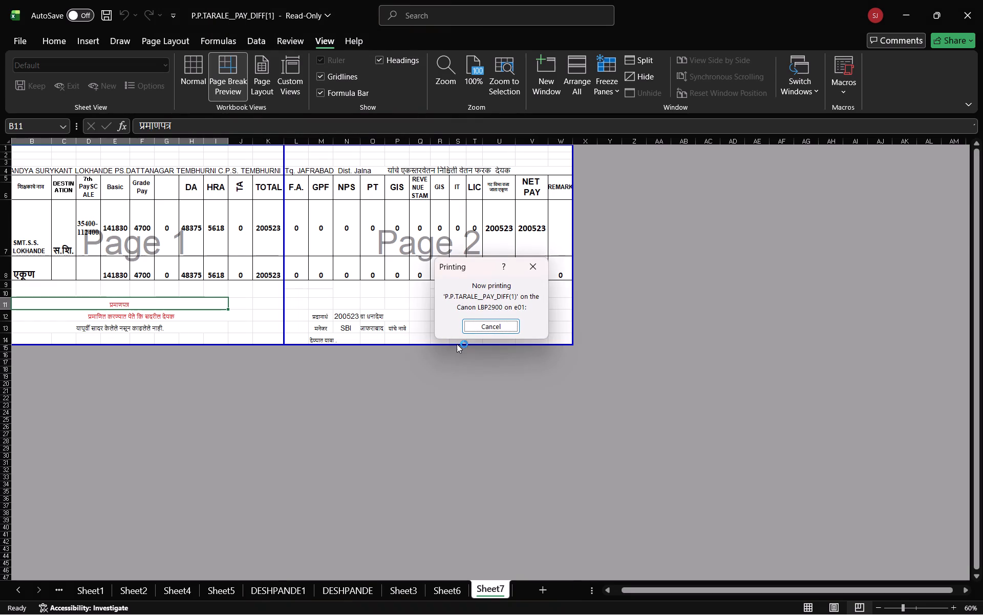
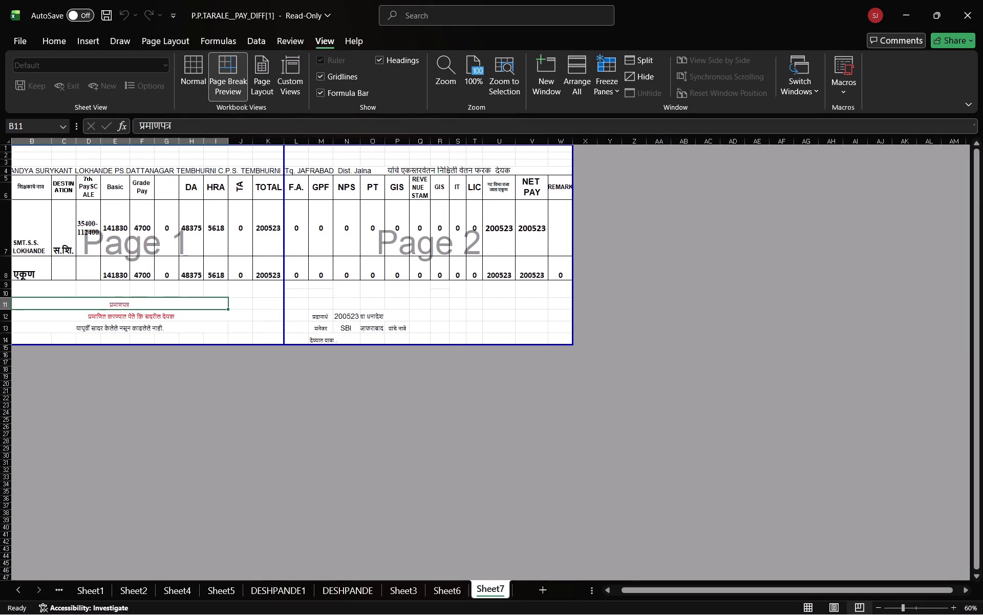
Set the print settings of Sheet7 to portrait orientation on A4 paper.
key(ctrl+p)
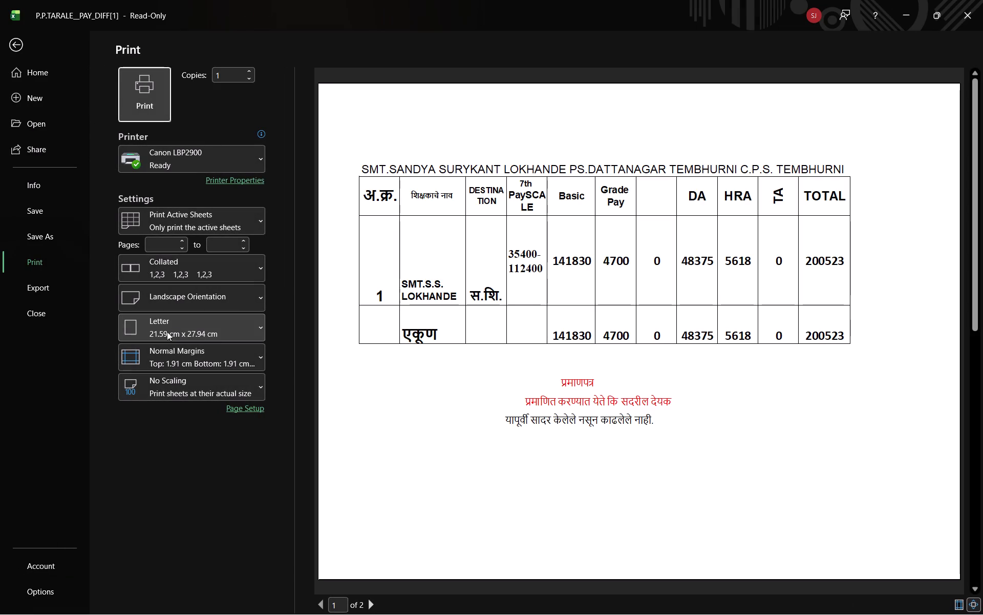
click(234, 296)
click(220, 326)
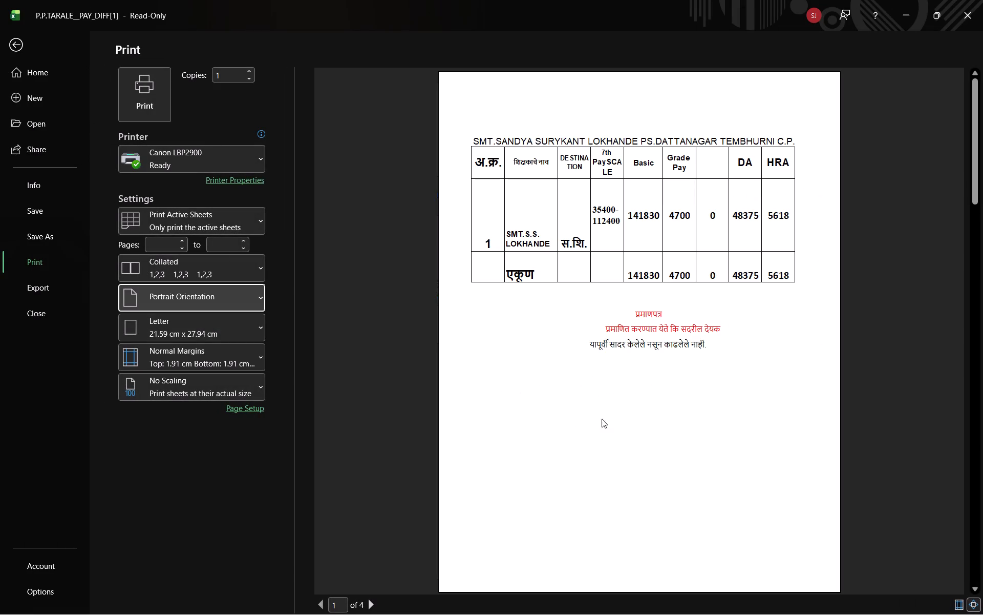
click(227, 326)
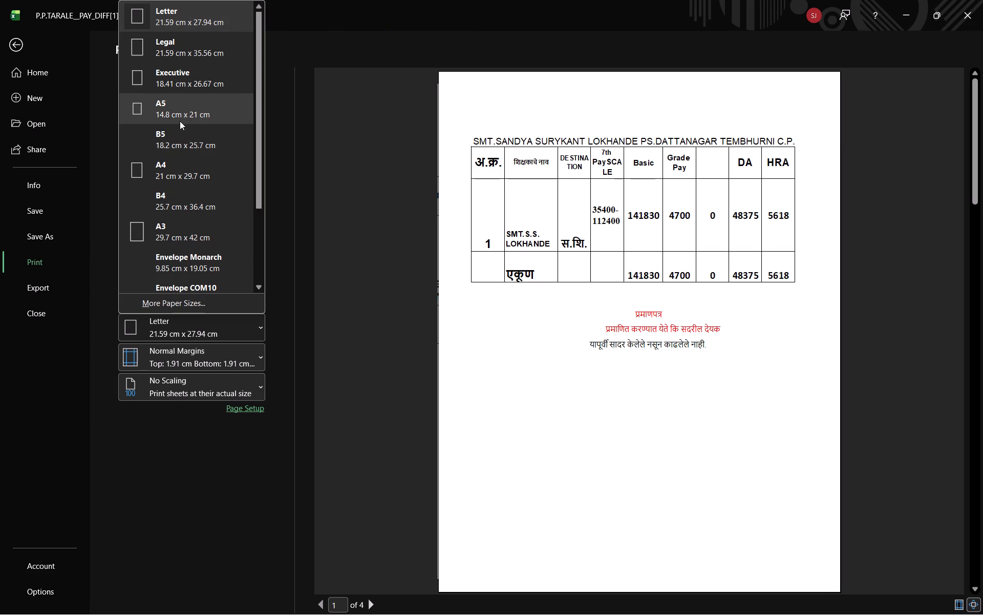
click(191, 167)
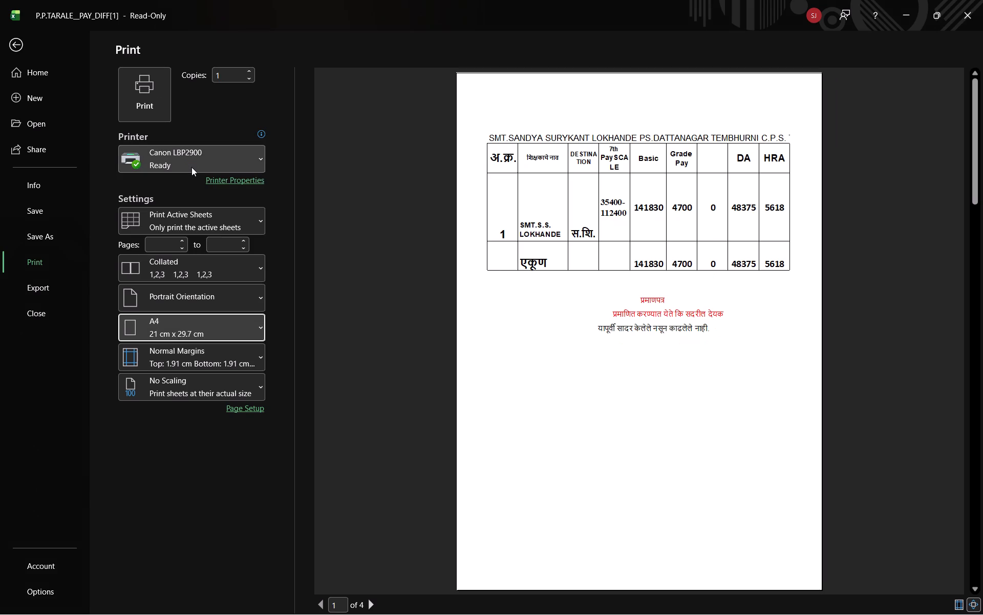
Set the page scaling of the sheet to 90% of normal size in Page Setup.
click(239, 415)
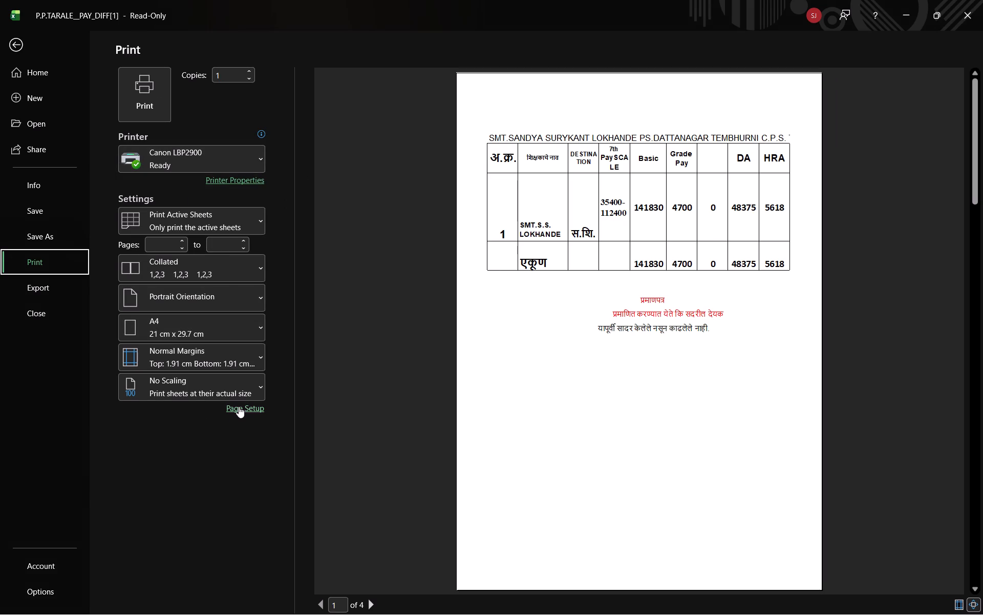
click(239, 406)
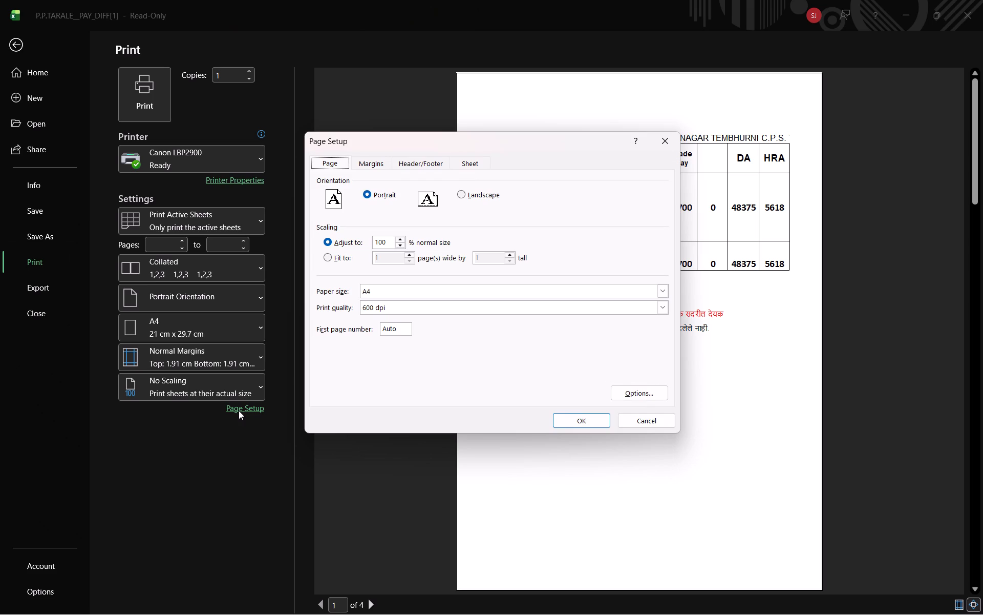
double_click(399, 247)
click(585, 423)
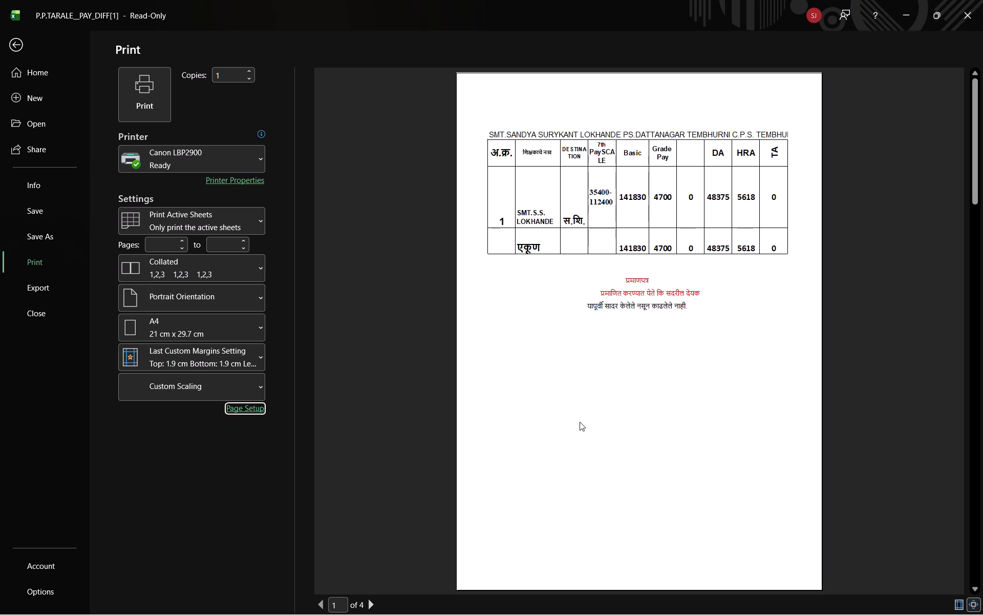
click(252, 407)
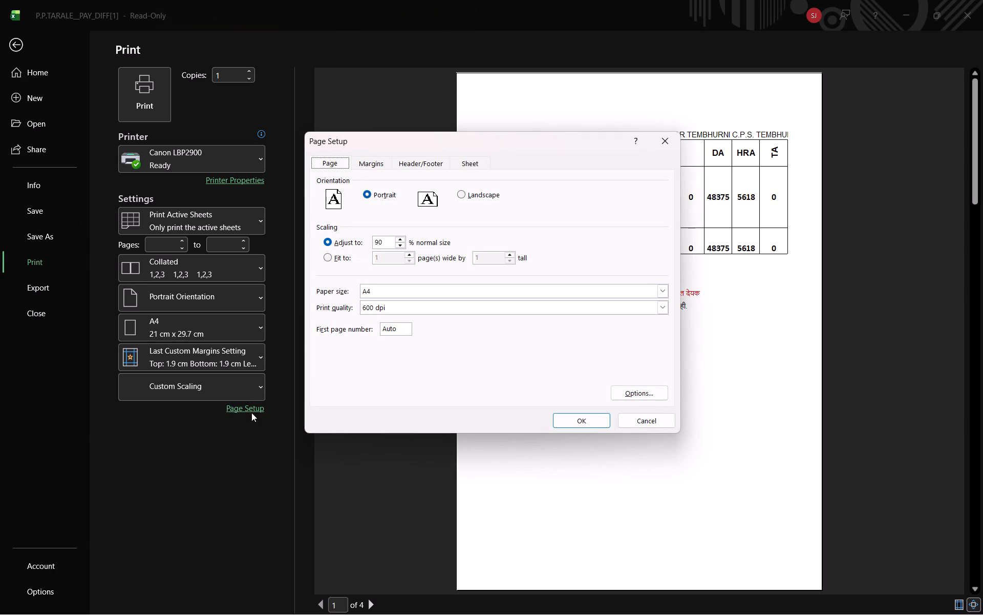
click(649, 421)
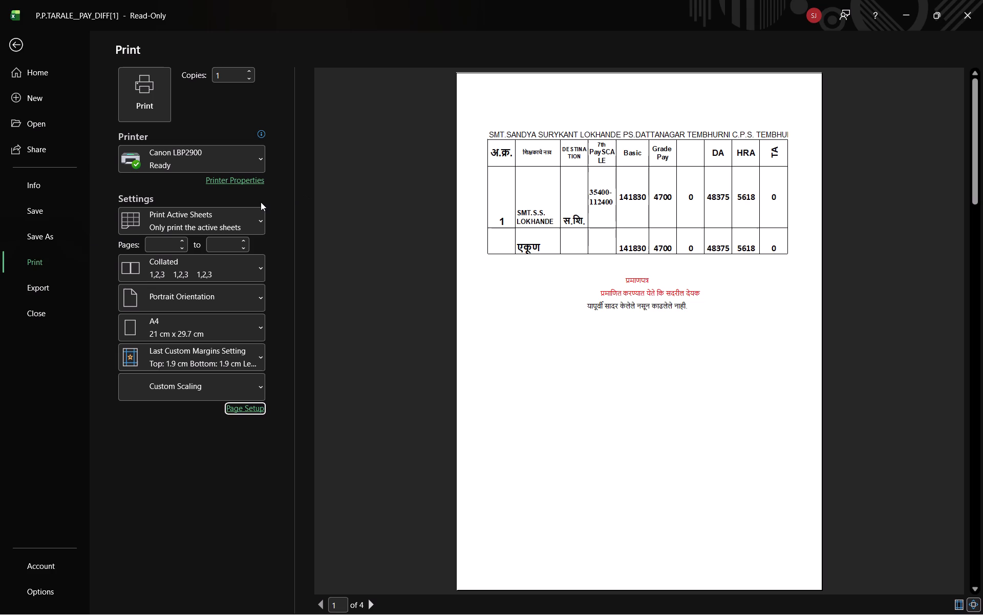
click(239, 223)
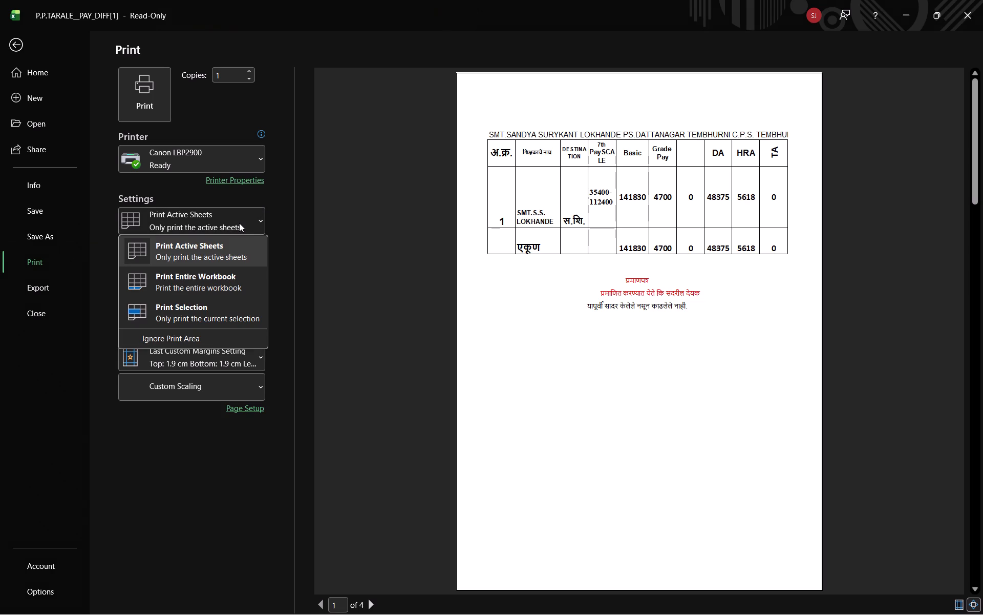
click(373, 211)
Return to the page break preview of Sheet7 and move the dashed break before the TOTAL column to the column's far edge.
click(968, 15)
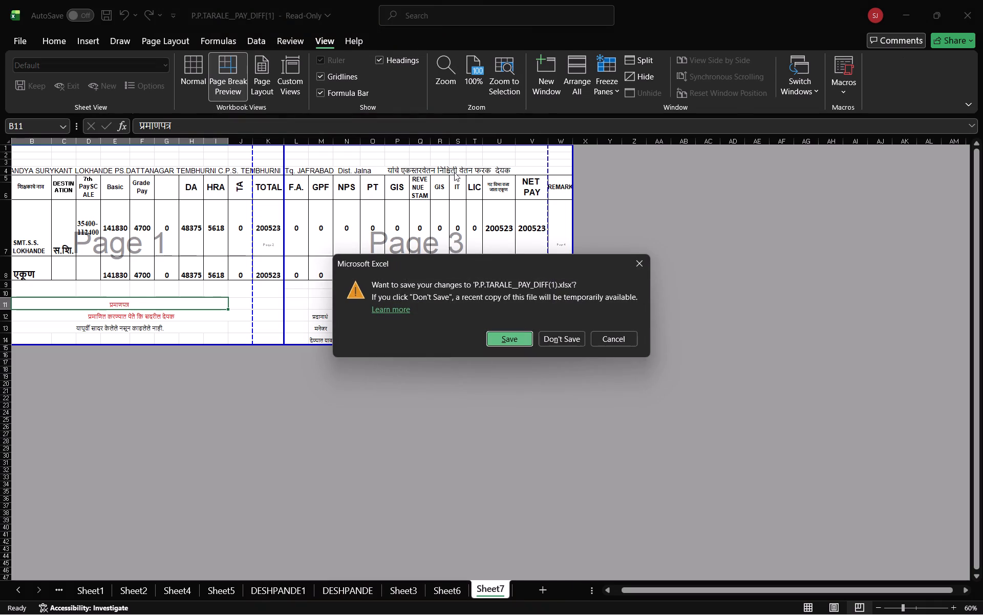
click(642, 269)
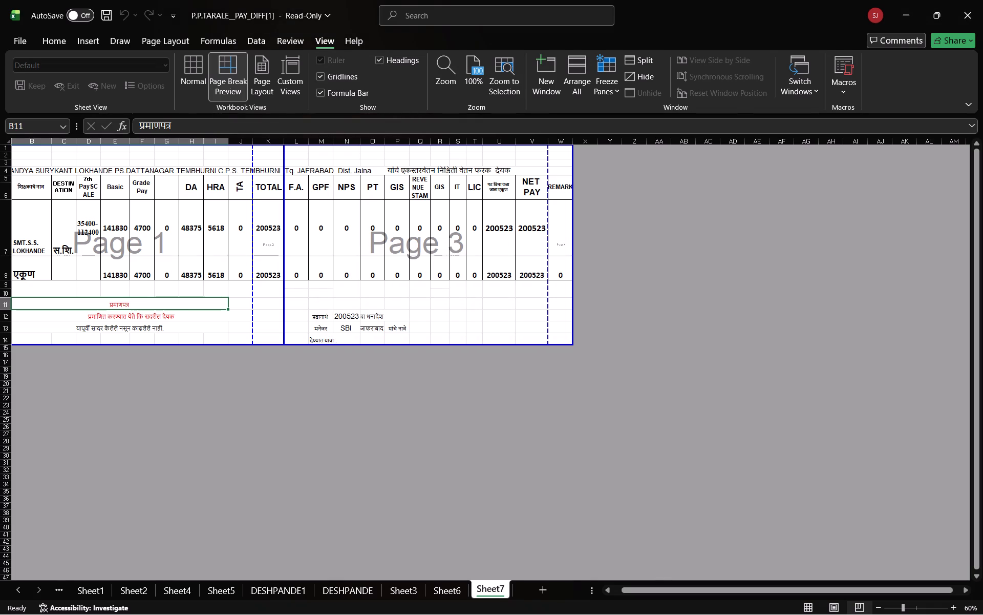
drag(255, 253, 283, 254)
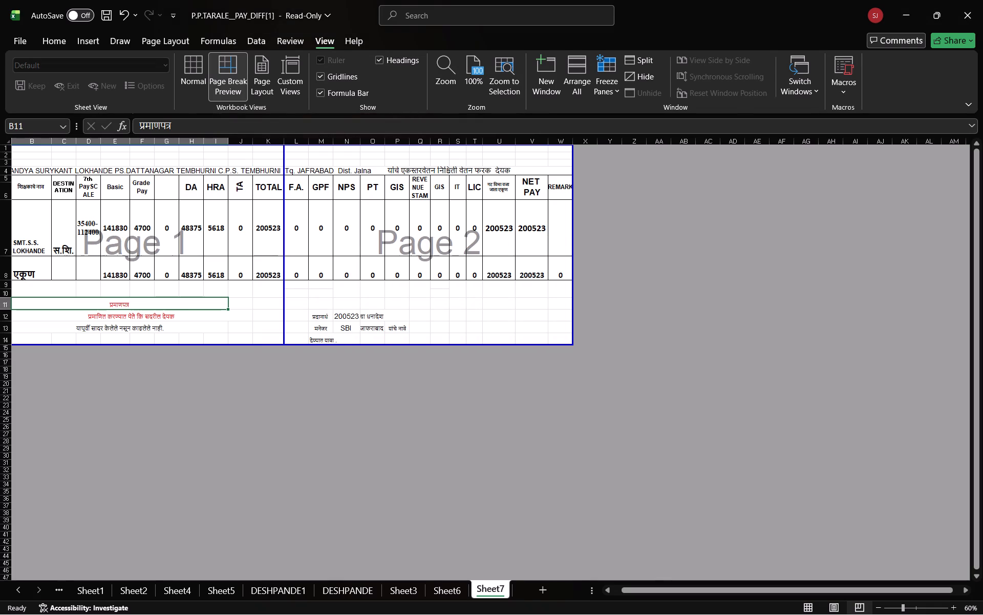
Review the orientation, scaling and paper size in the Page Setup of Sheet7, and close it without changes.
right_click(215, 246)
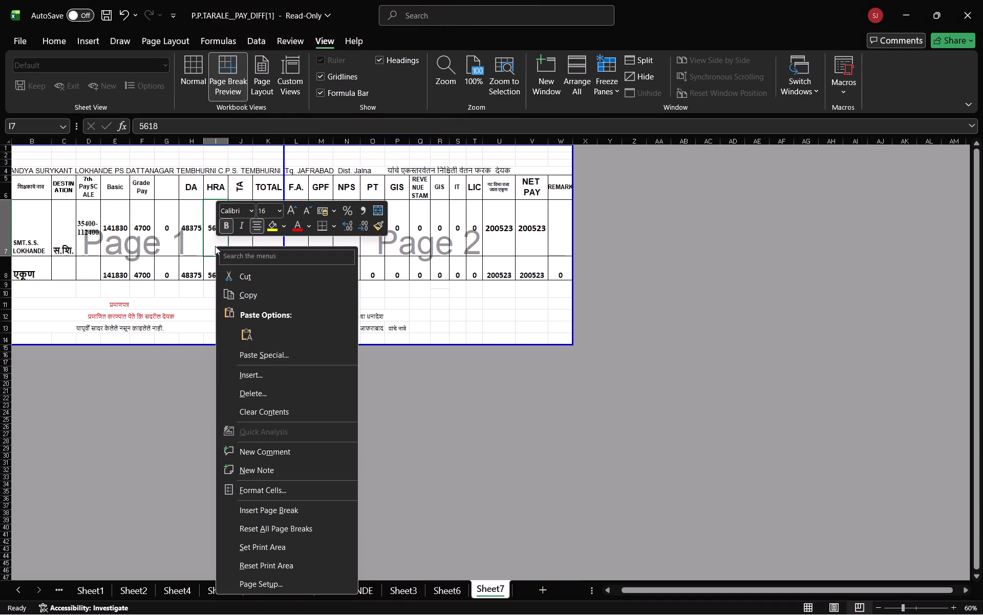
click(275, 587)
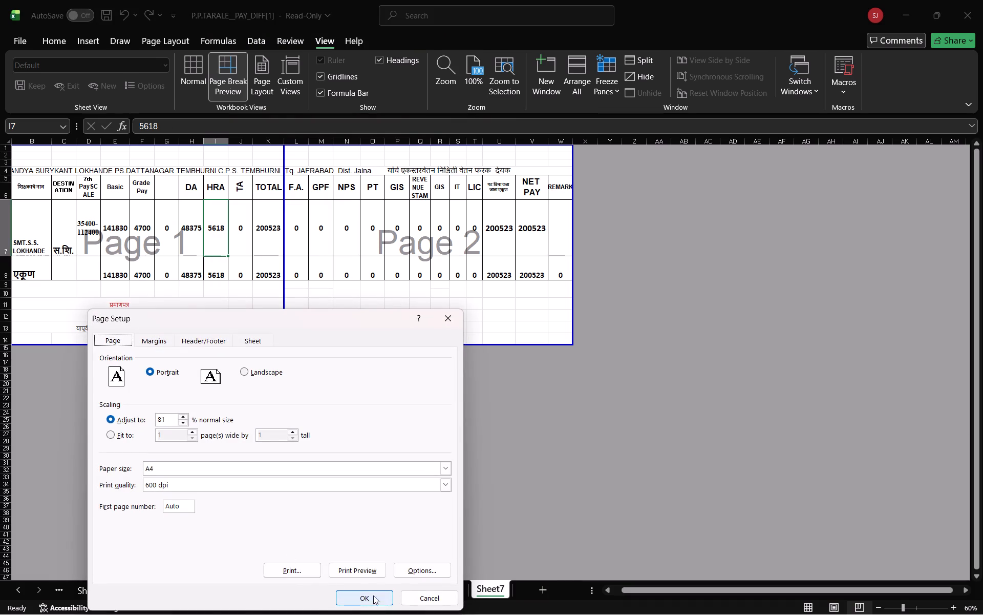
click(533, 319)
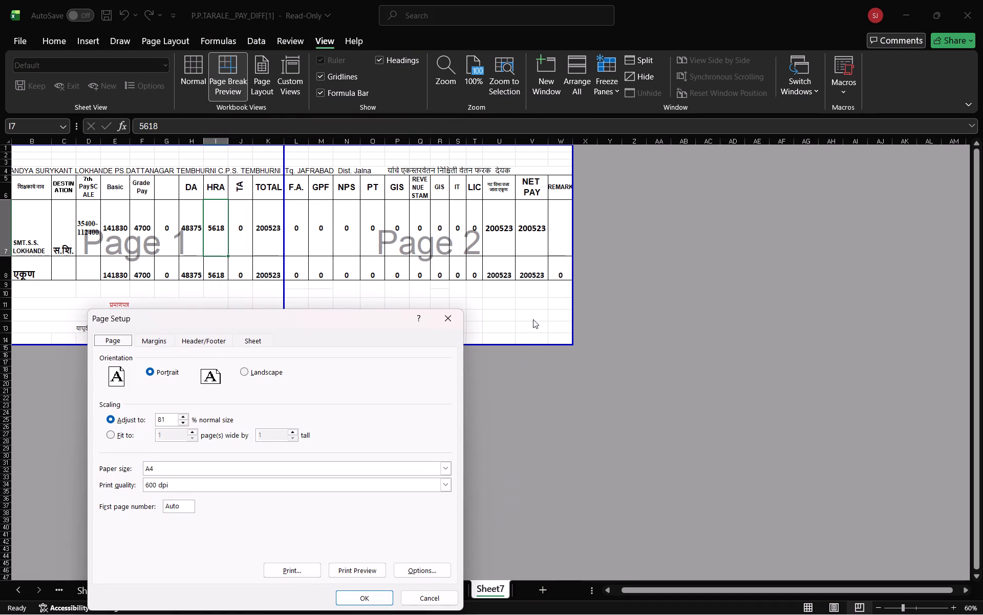
click(455, 323)
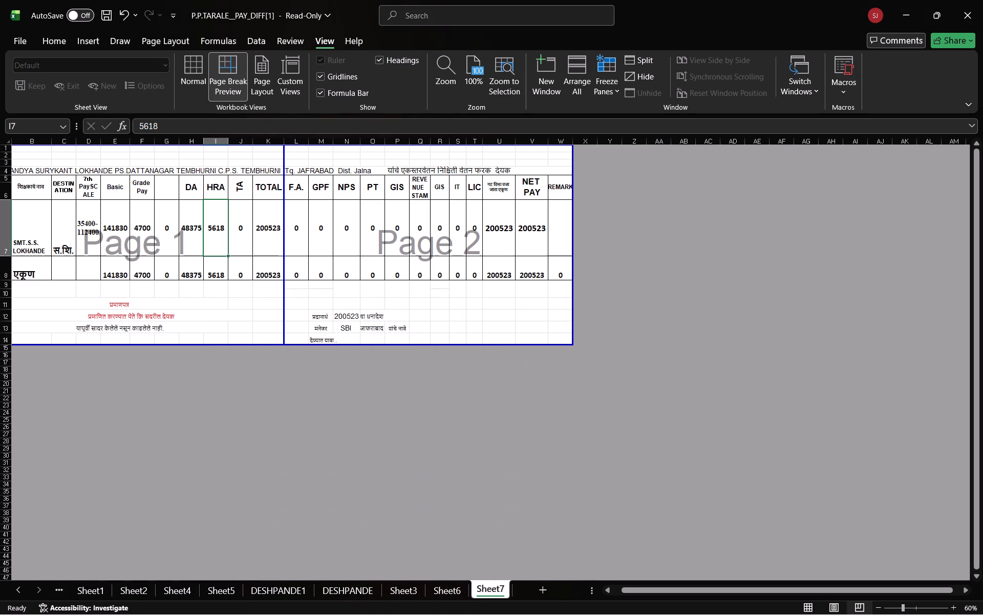
Bring column A of Sheet7 into view and open the print settings.
click(611, 588)
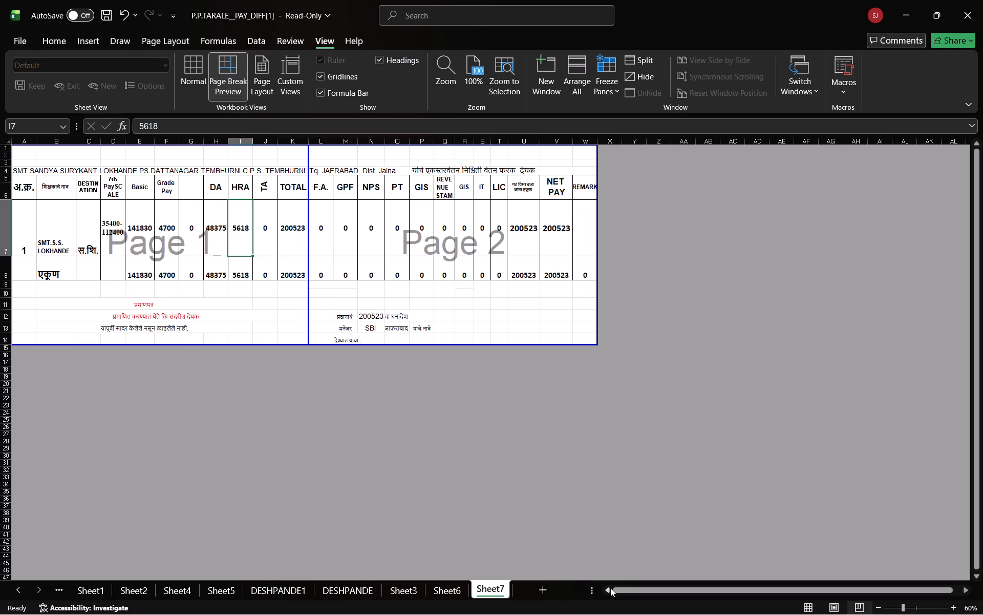
key(ctrl+p)
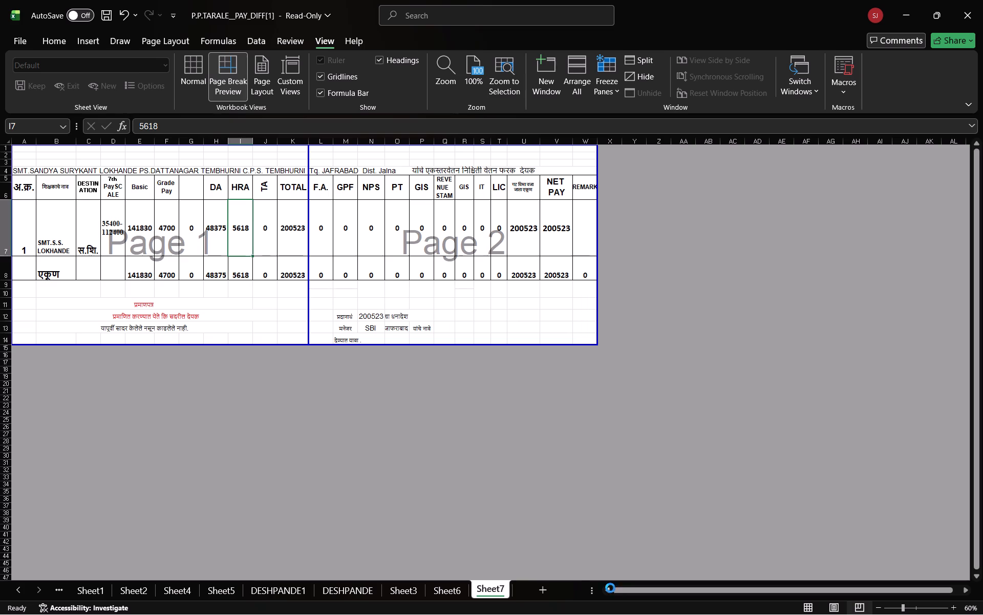
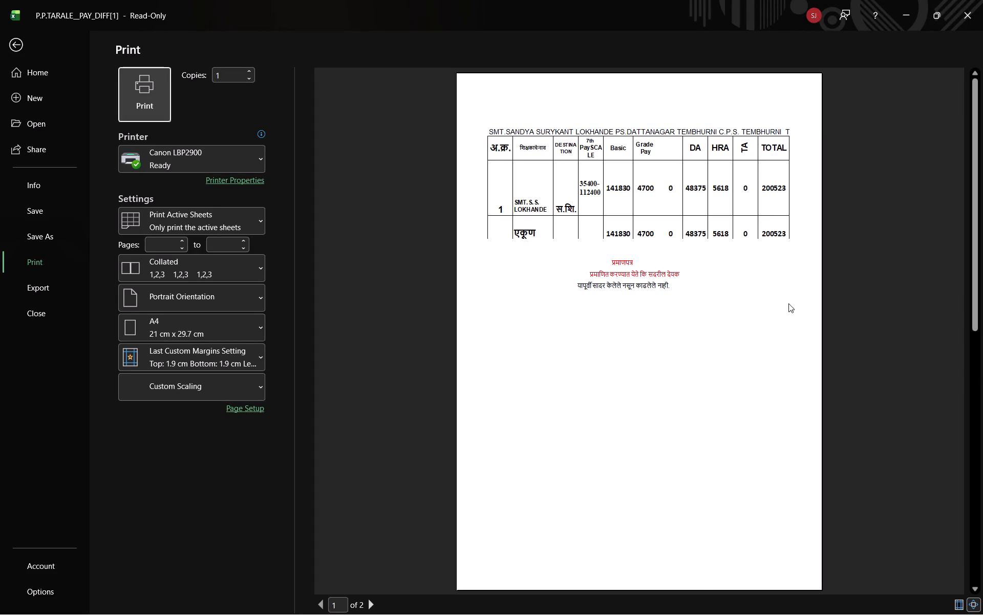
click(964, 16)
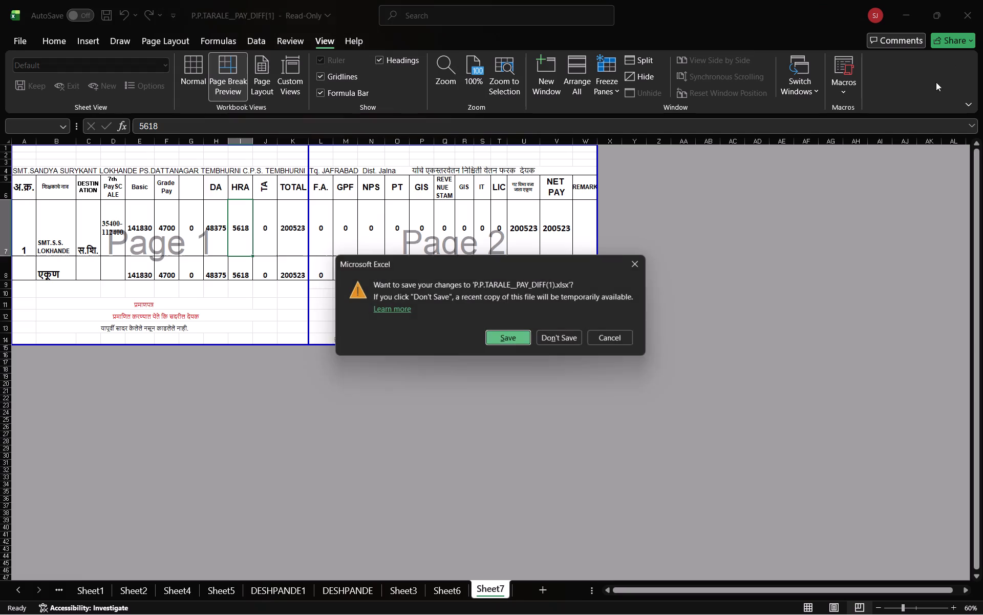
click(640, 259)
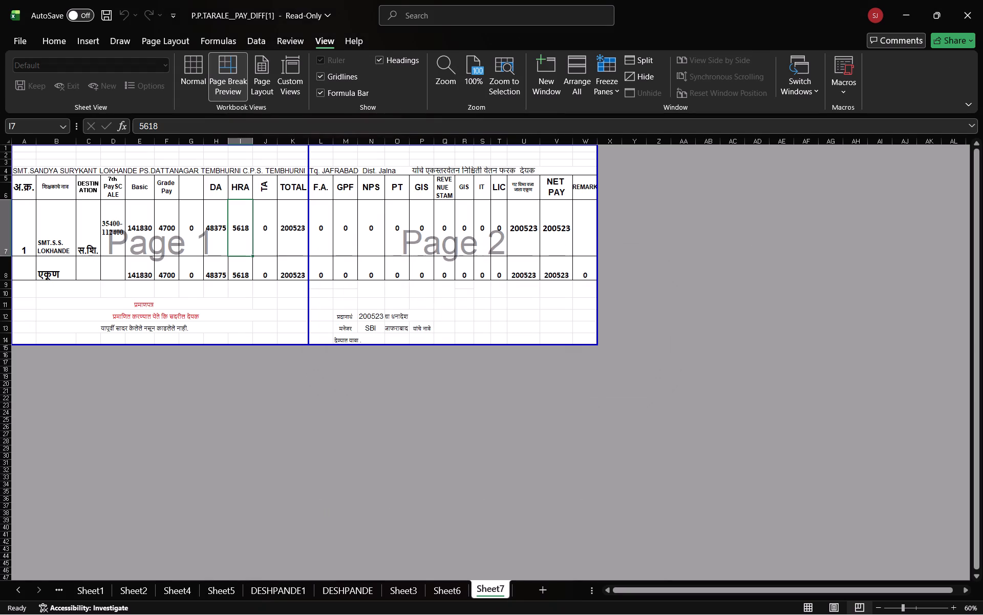
Print two copies of only page 1 of Sheet7 on the Canon LBP2900, with the page range 1 to 1.
key(ctrl+p)
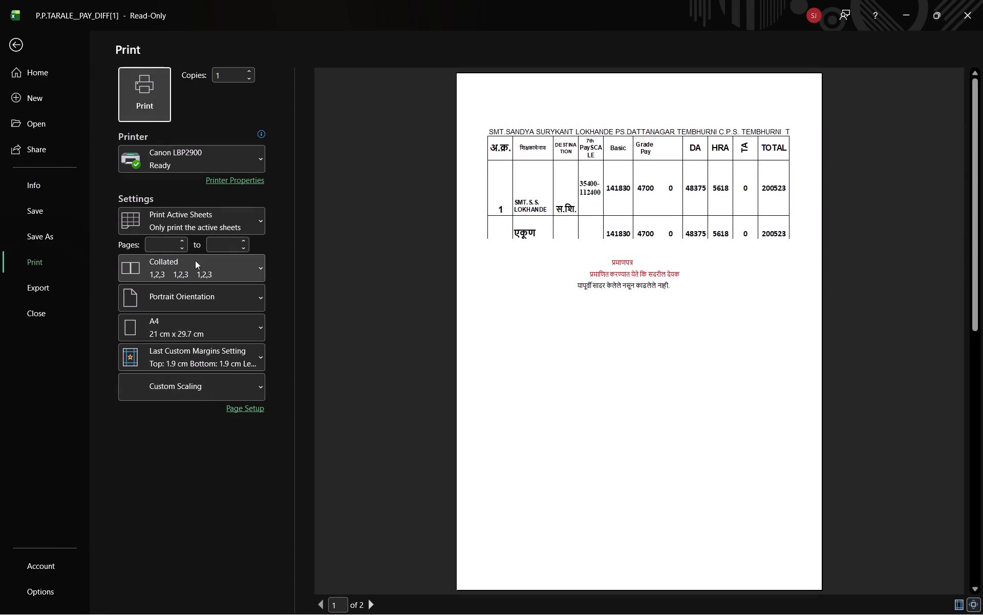
click(186, 239)
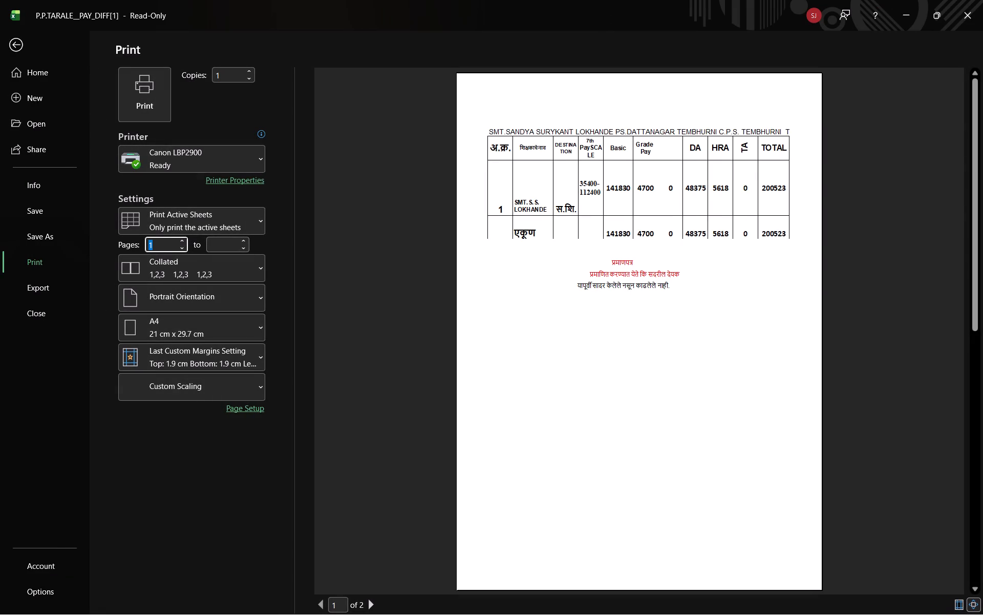
click(242, 239)
click(250, 72)
click(147, 101)
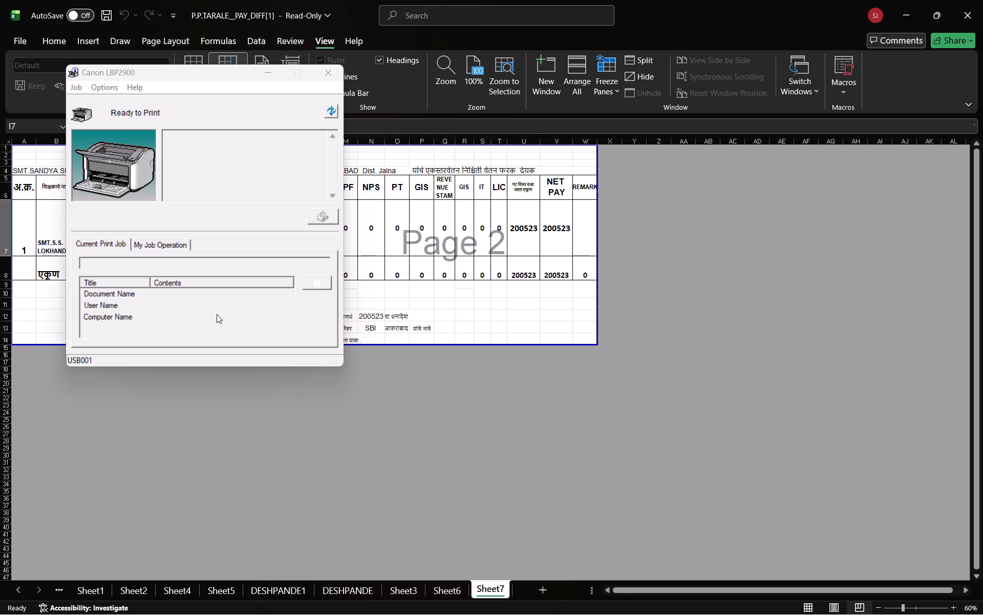
Print page 1 of Sheet7 again on the Canon LBP2900, with the number of copies set to 1.
key(ctrl+p)
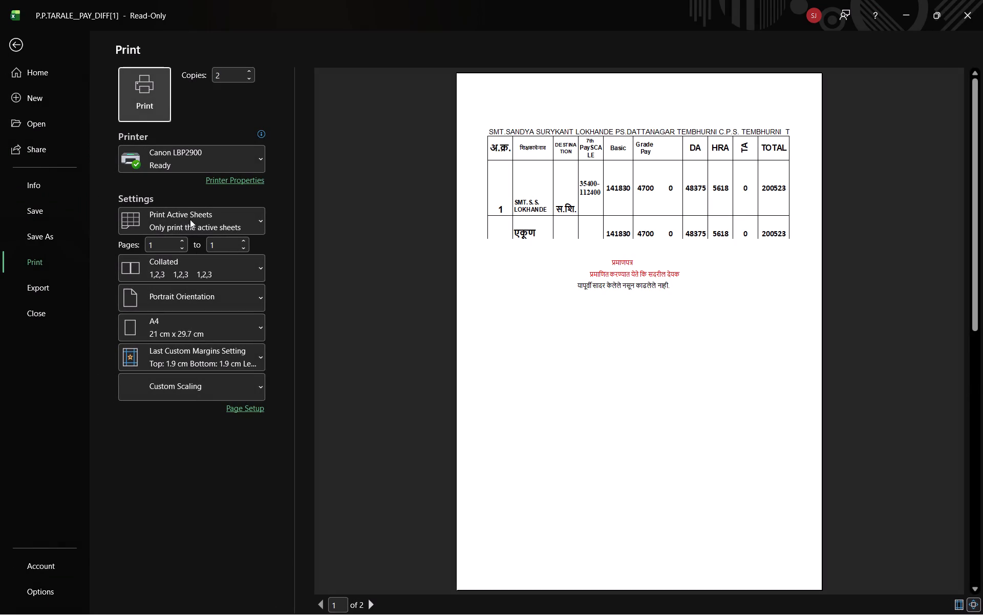
click(249, 78)
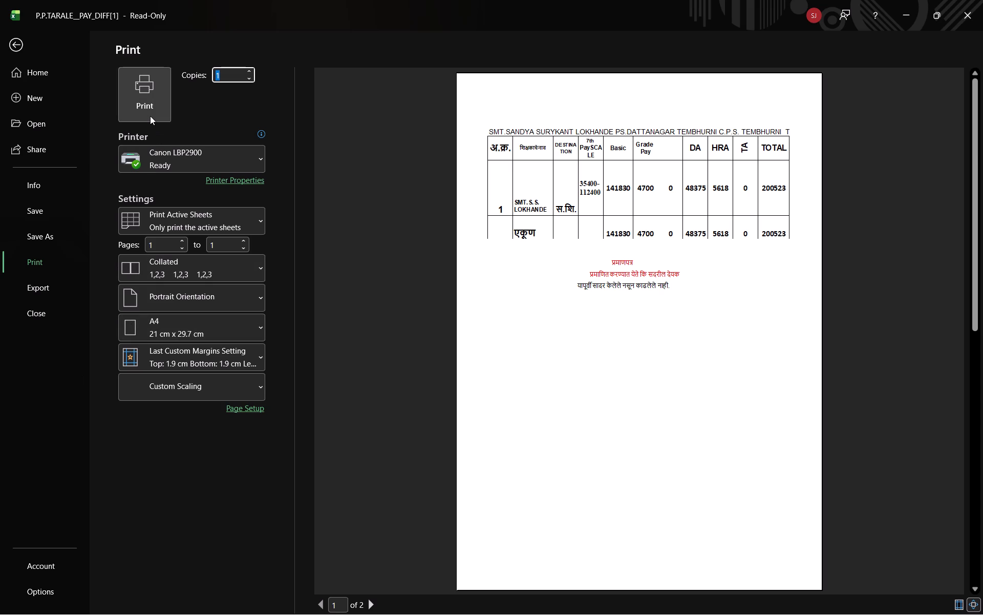
click(143, 99)
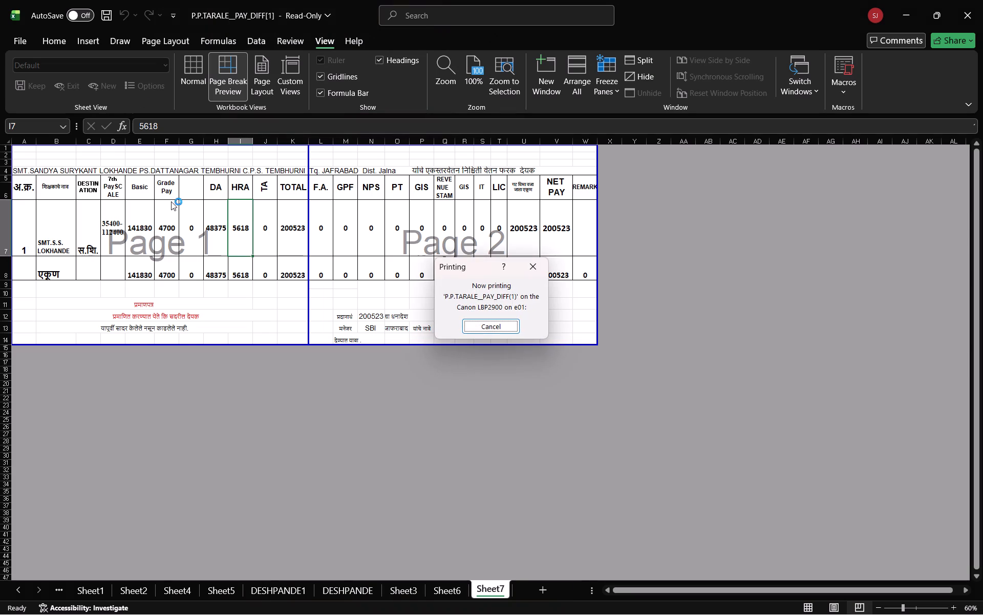
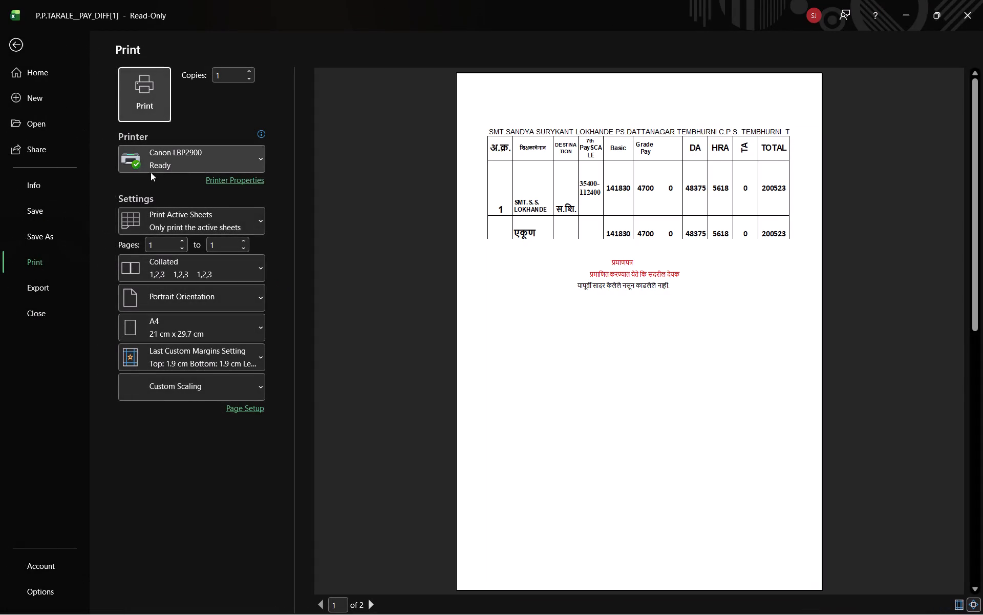
Print two copies of only page 2 of Sheet7 on the Canon LBP2900, with the page range 2 to 2.
click(181, 240)
click(181, 240)
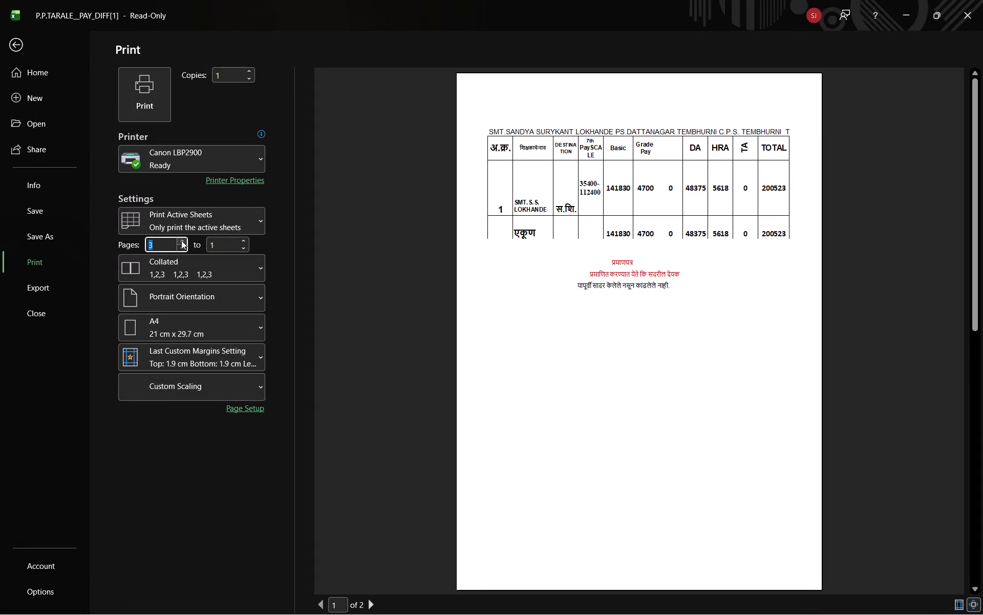
click(182, 250)
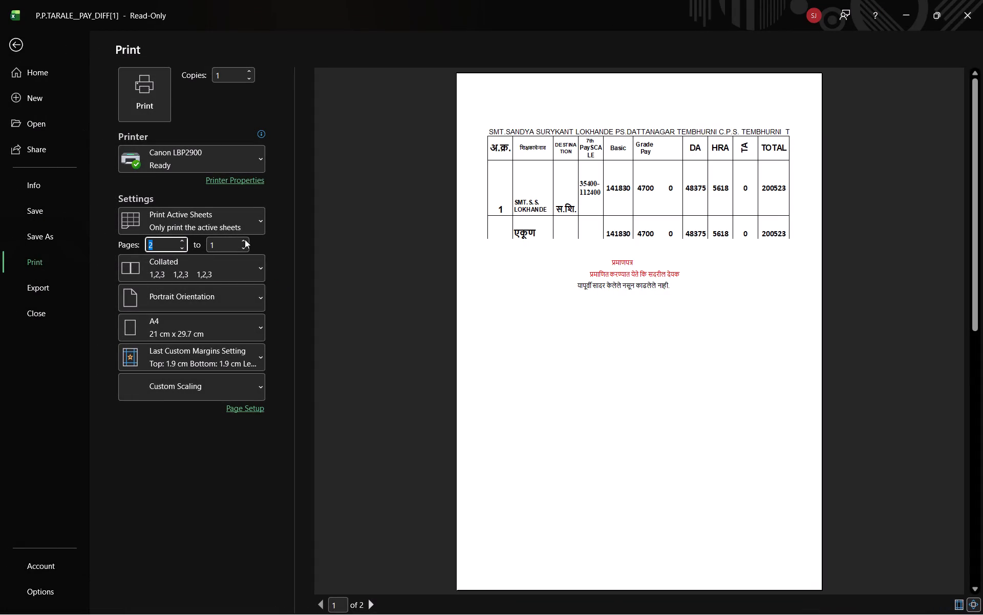
click(245, 239)
click(249, 71)
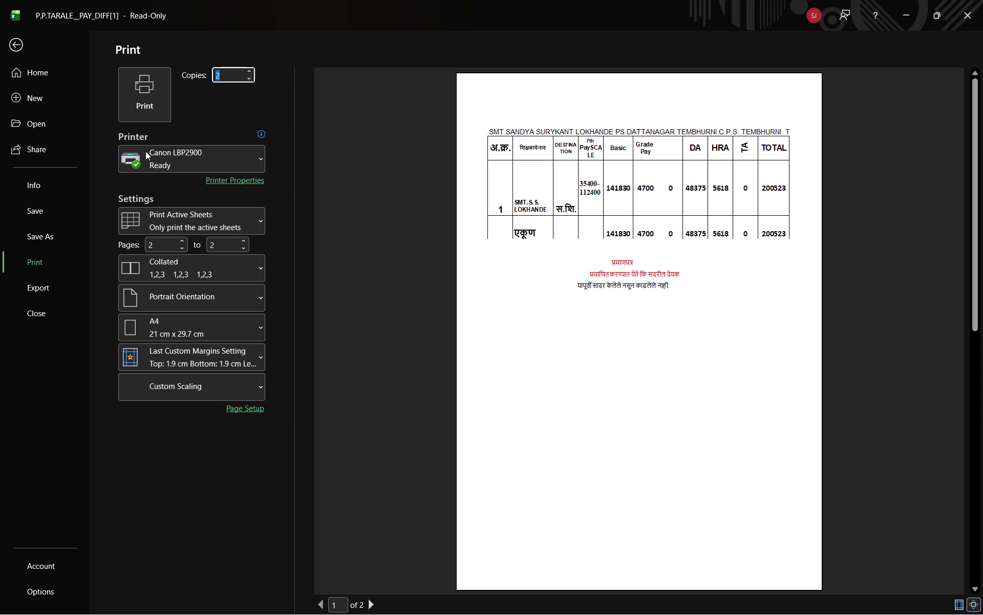
click(144, 105)
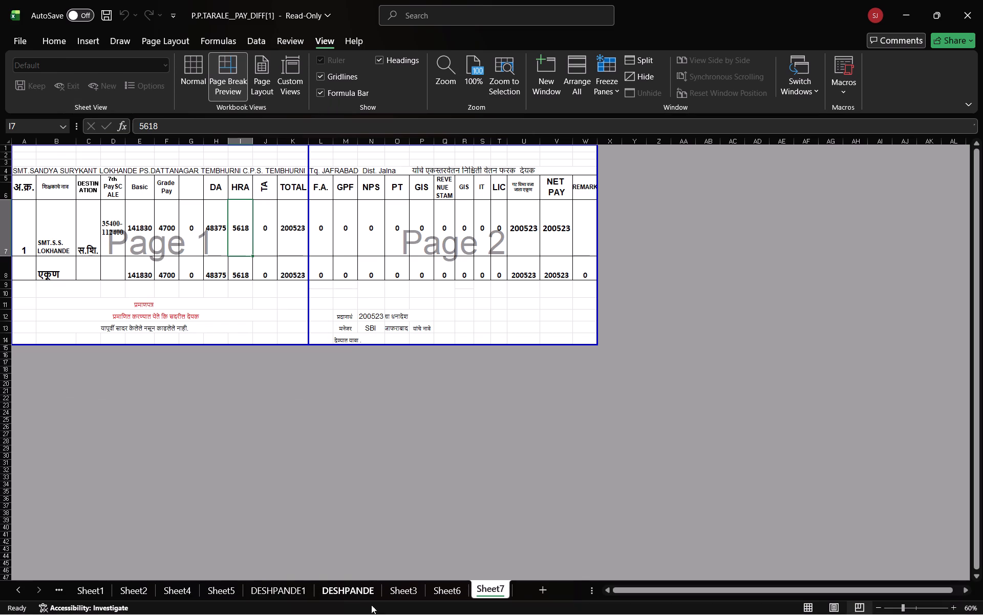
Look through the workbook's other sheets to find the salary bill form that can serve as a template.
click(139, 587)
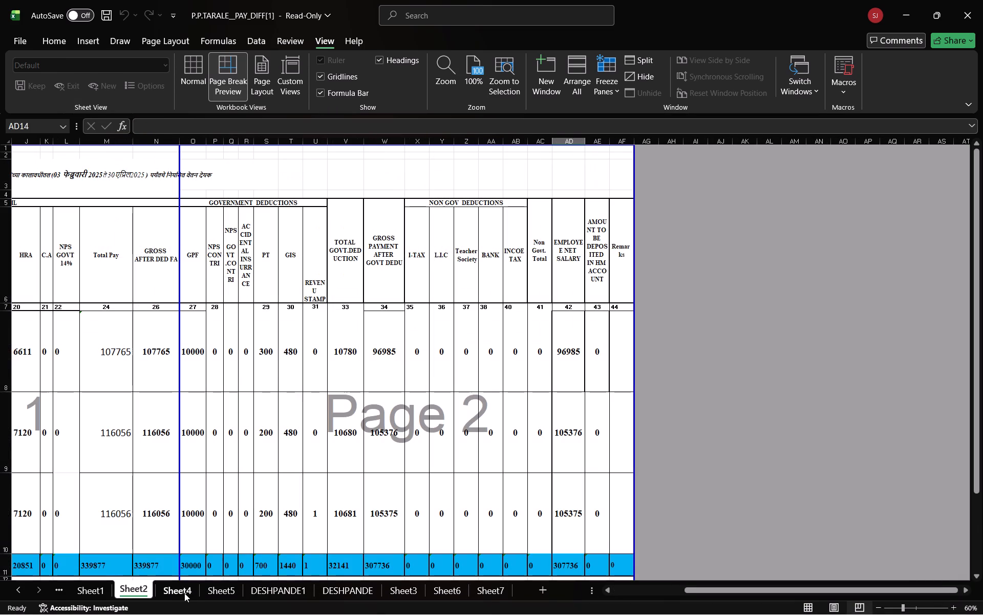
click(190, 592)
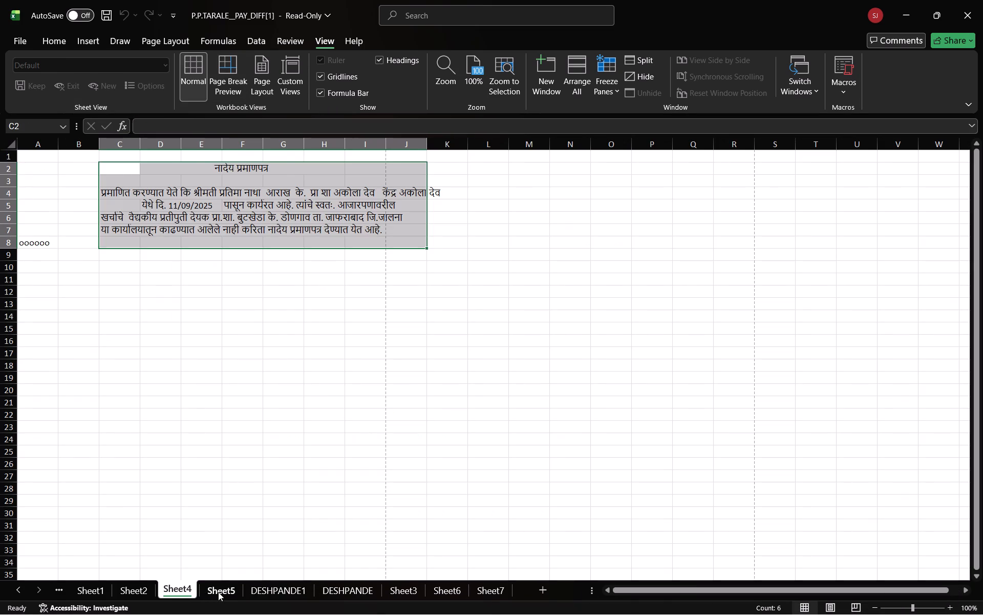
click(219, 594)
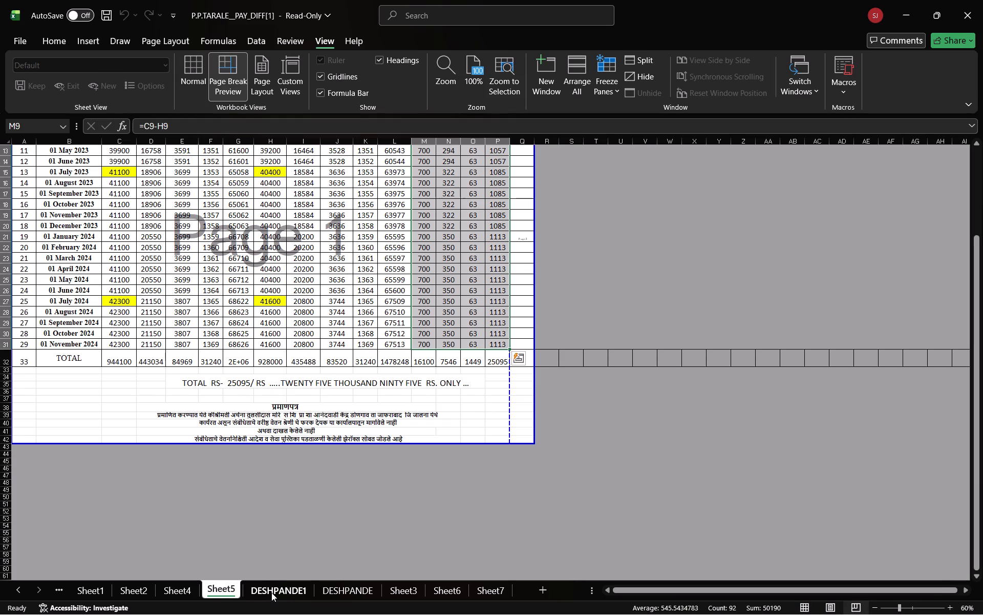
click(271, 592)
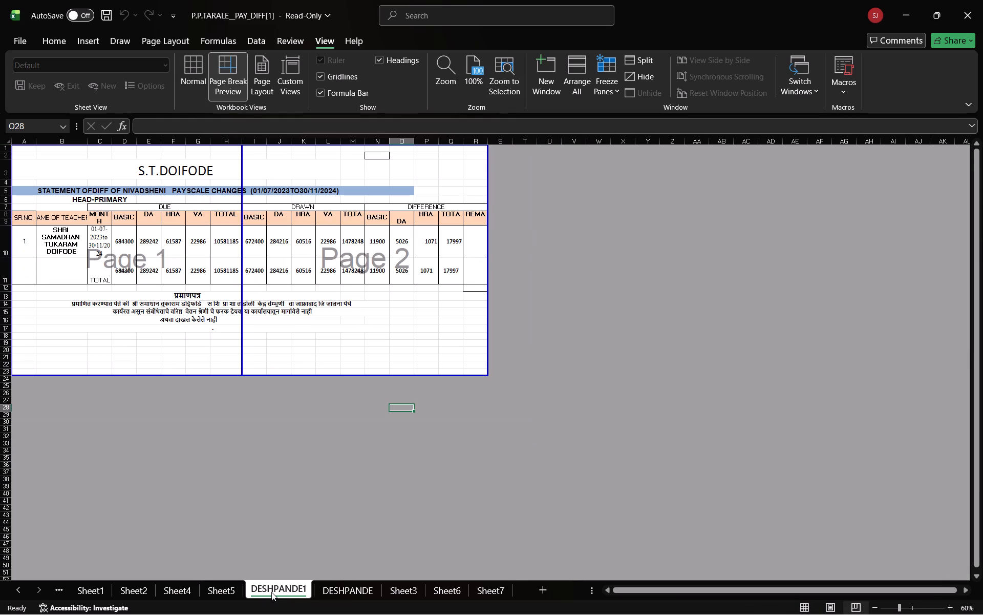
click(336, 589)
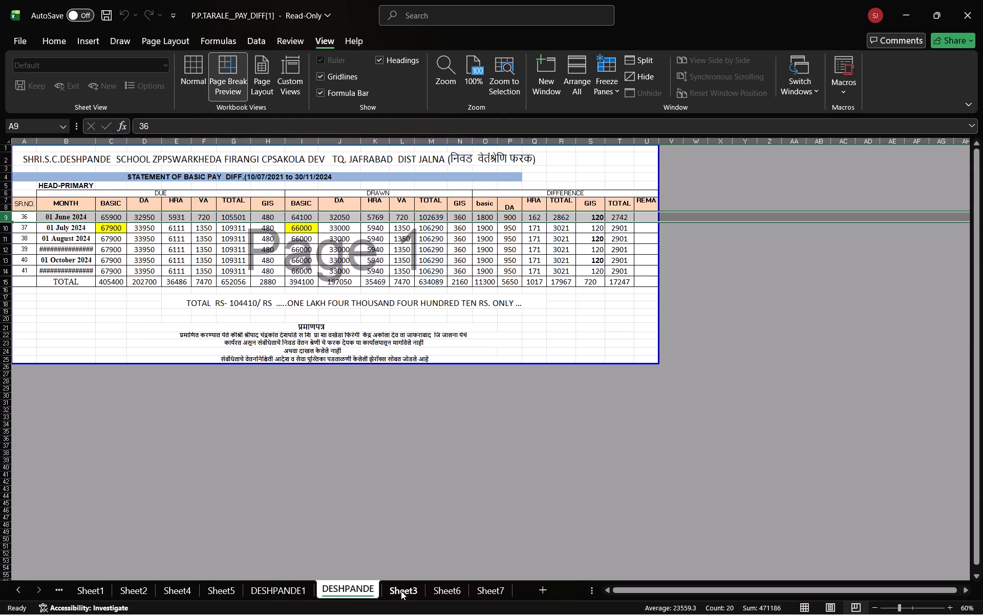
click(401, 591)
click(448, 591)
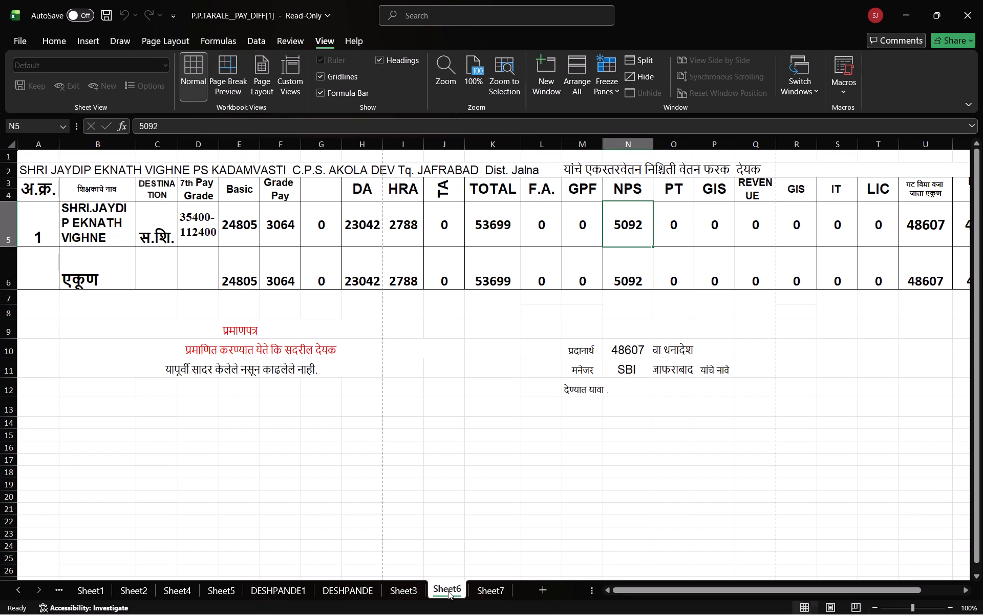
click(92, 590)
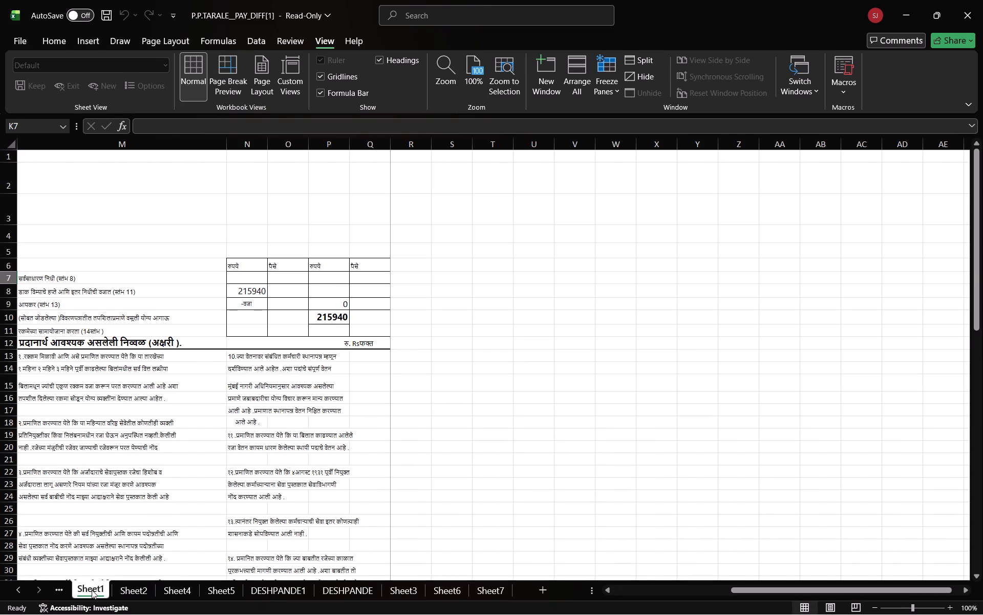
Copy the whole bill form on Sheet1, from cell A2 through column R down to row 53.
drag(741, 588, 697, 582)
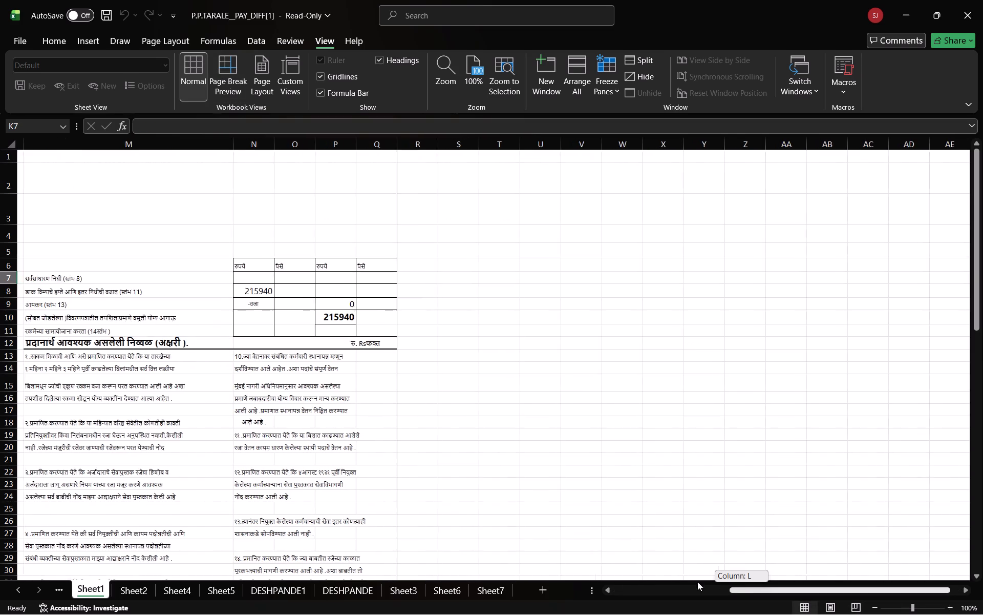
drag(697, 582, 480, 568)
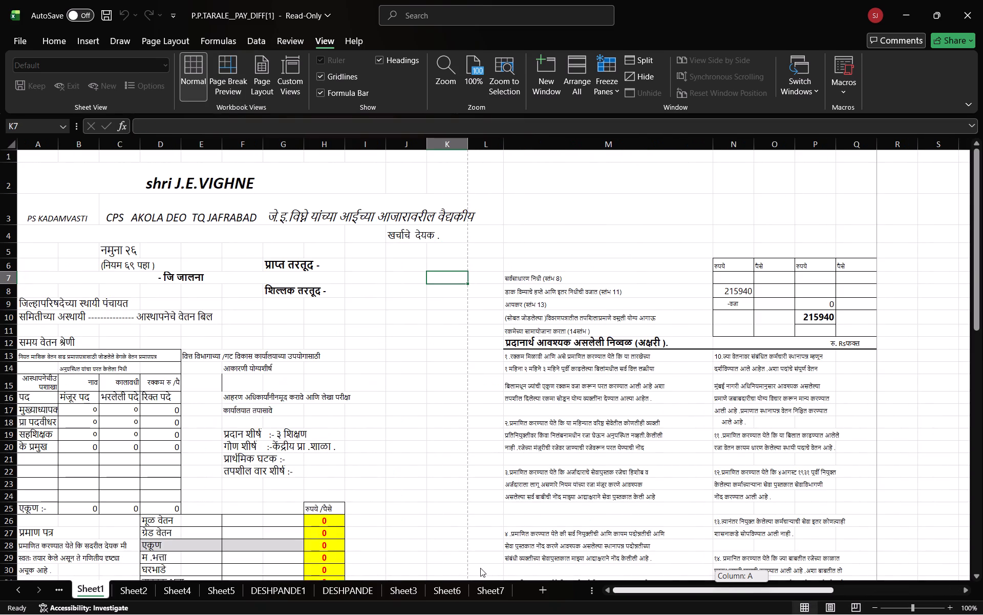
drag(480, 568, 479, 569)
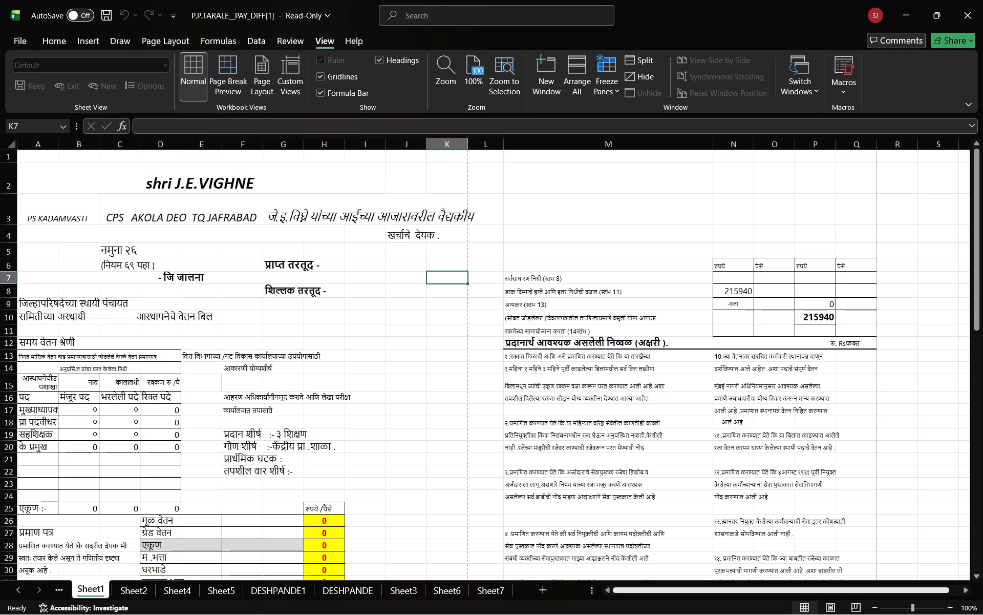
drag(47, 176, 857, 614)
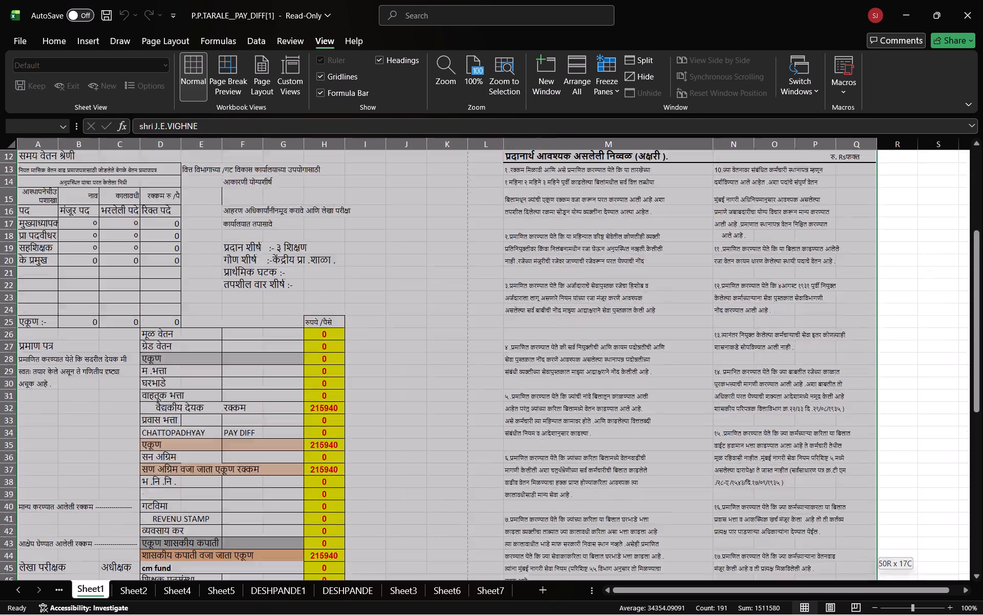
drag(857, 614, 864, 415)
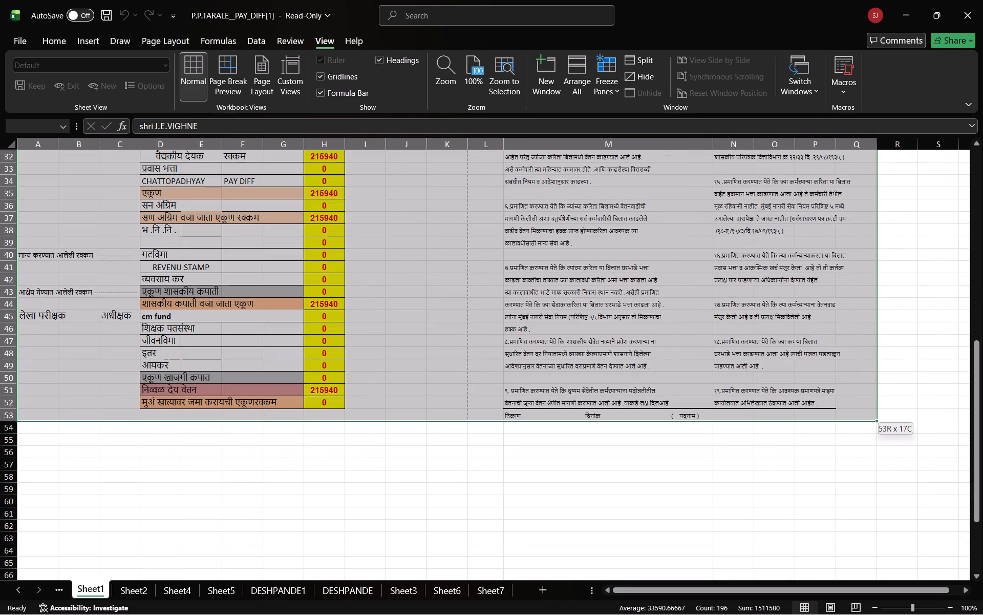
drag(864, 415, 890, 415)
right_click(434, 352)
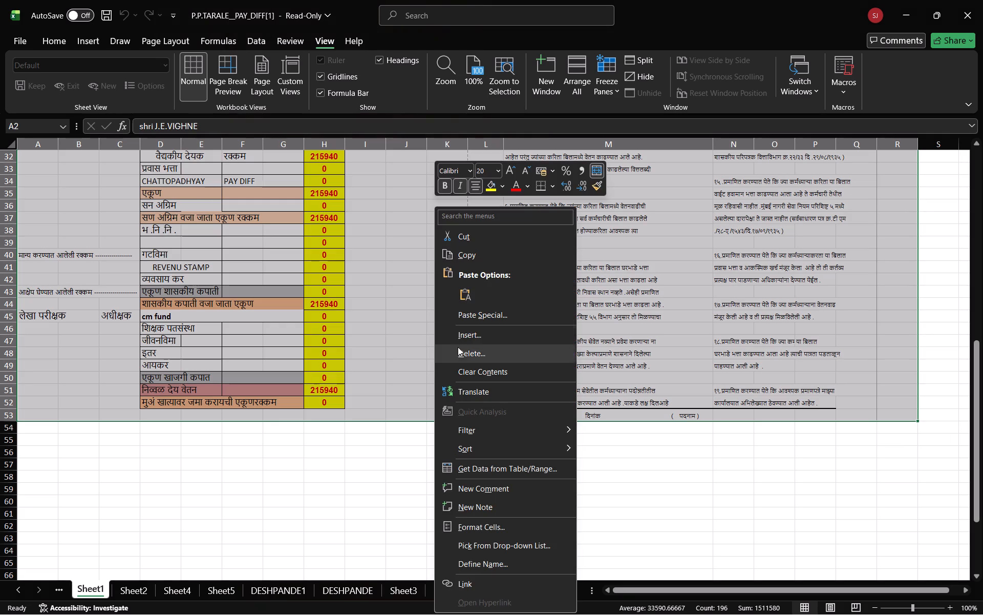
click(488, 260)
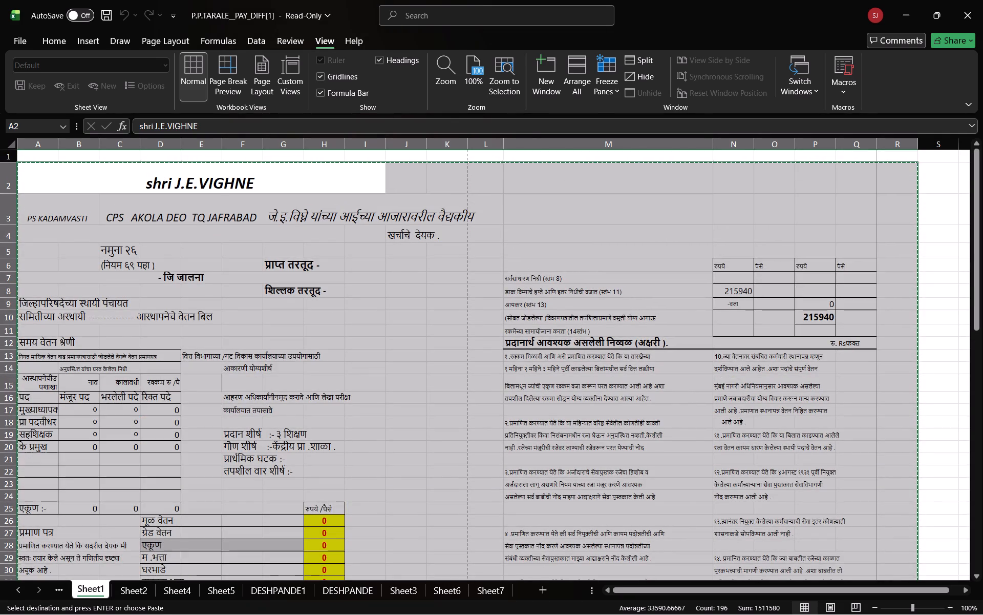
Add a new blank sheet after Sheet7 and paste the copied bill form into it starting at cell A3.
click(491, 593)
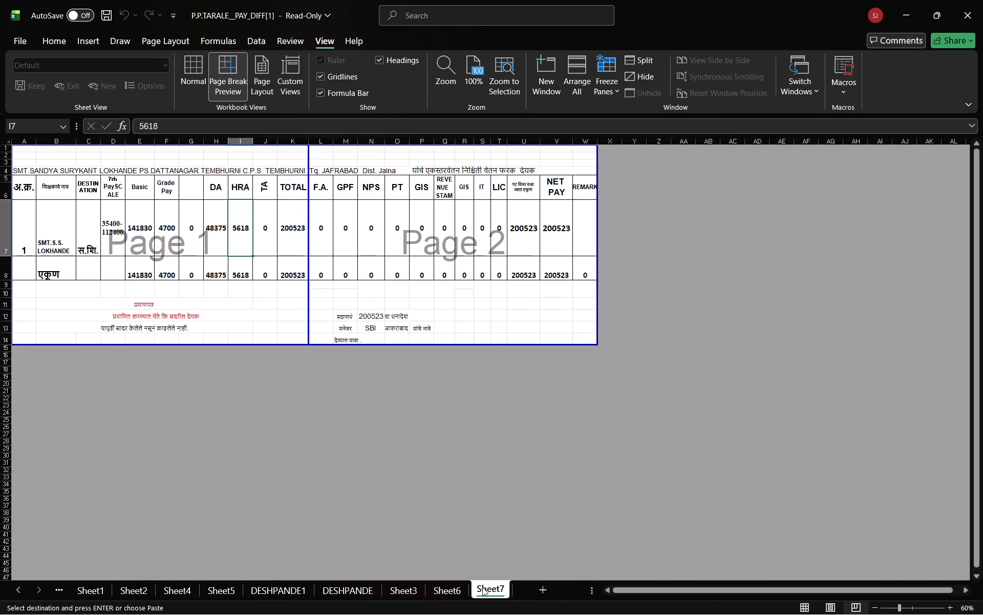
click(573, 462)
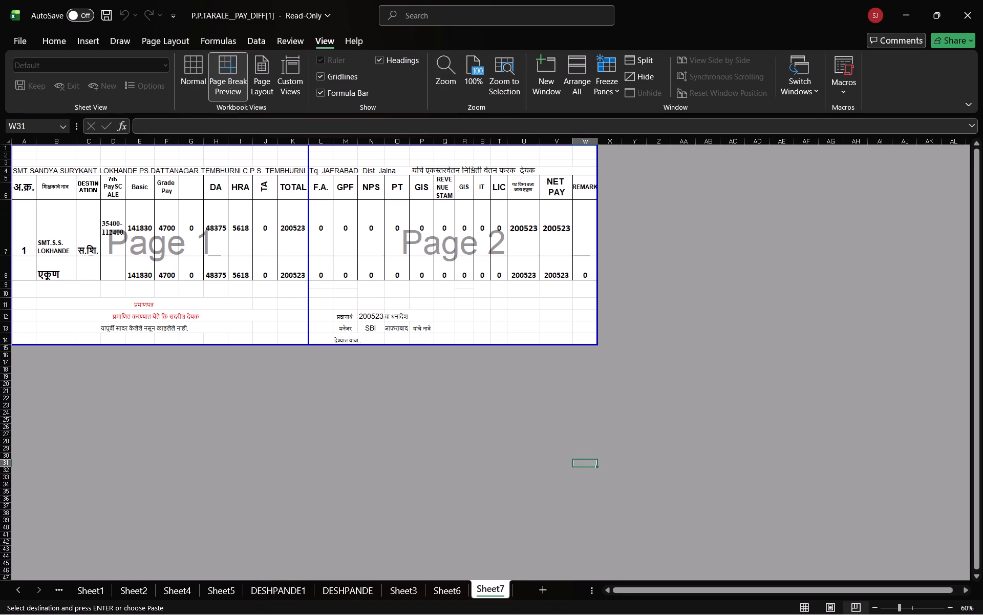
click(301, 383)
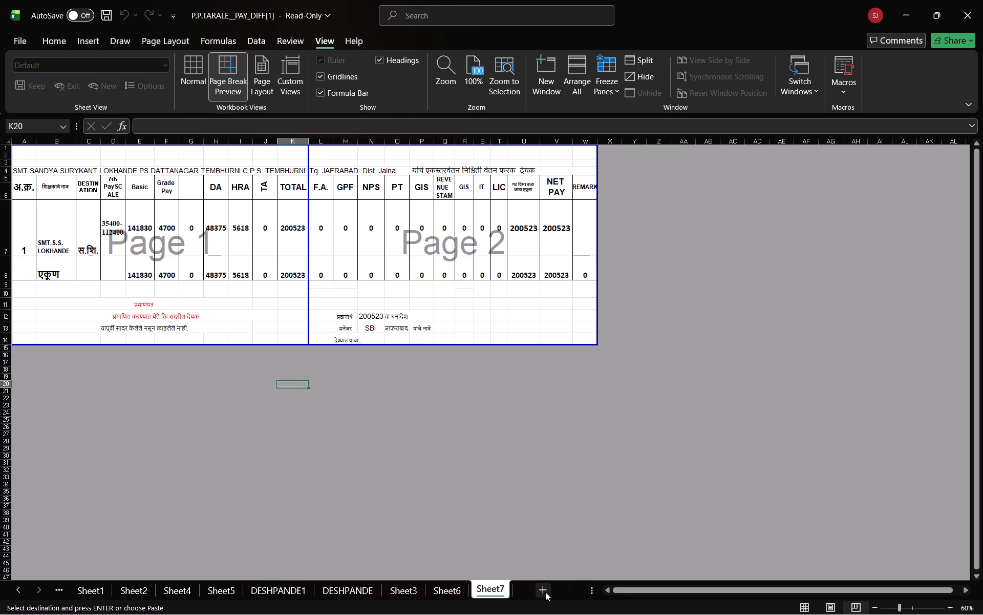
click(545, 594)
click(48, 180)
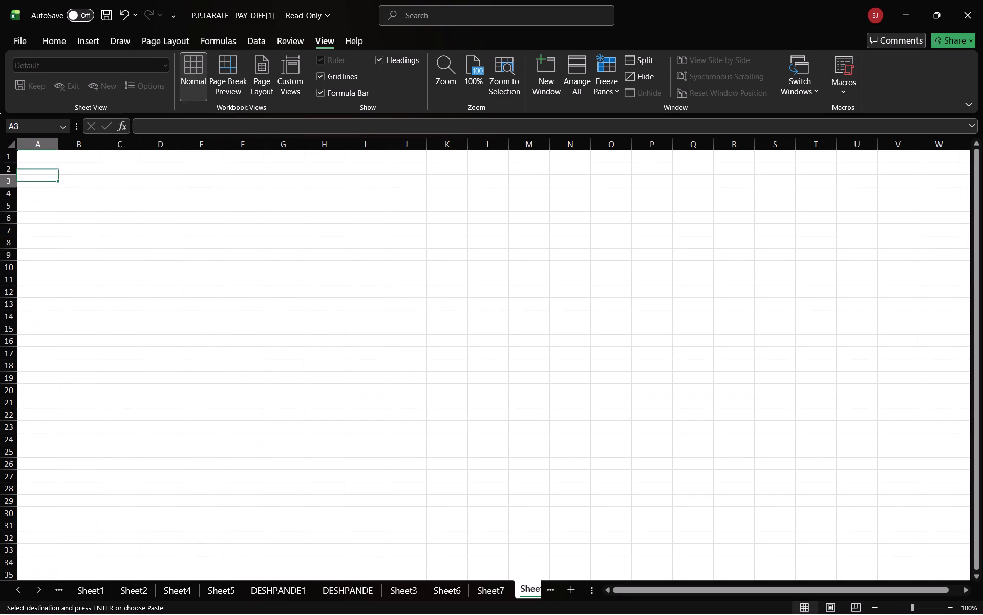
right_click(48, 180)
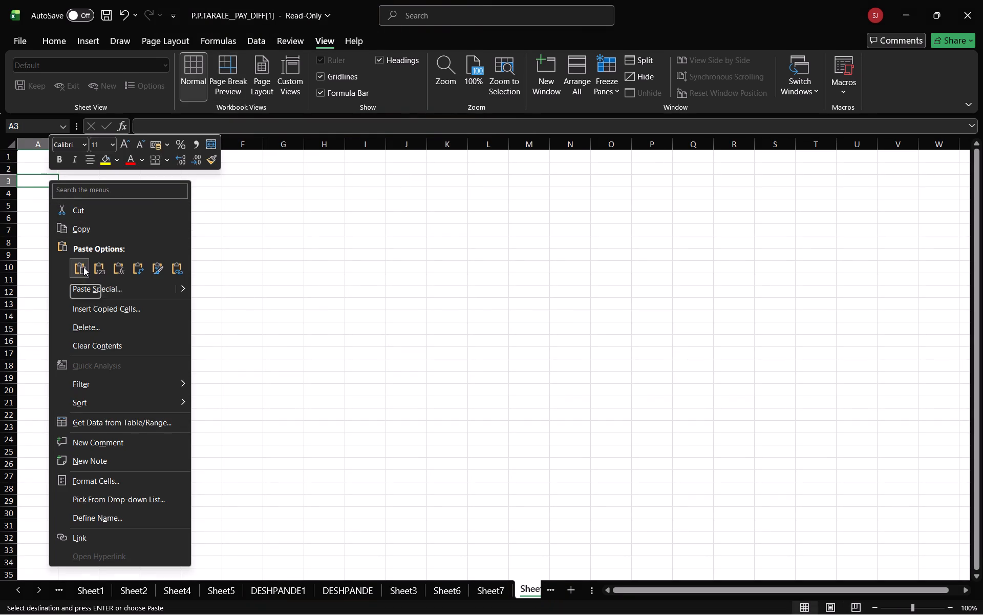
click(83, 267)
double_click(397, 332)
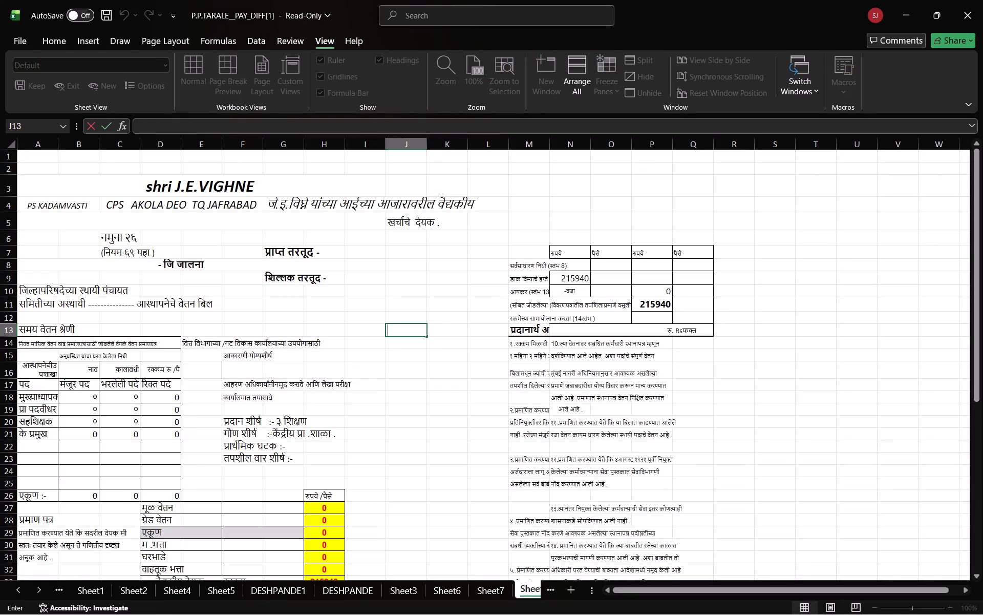
Replace the name heading in A3 with the Sheet7 teacher's name, written as SMT., initials and surname in capitals.
click(196, 181)
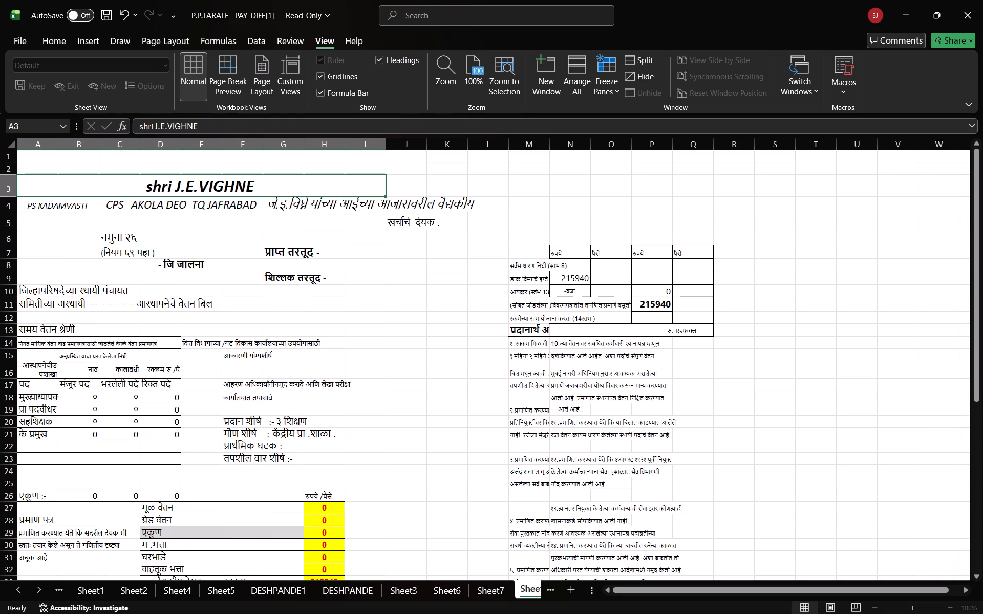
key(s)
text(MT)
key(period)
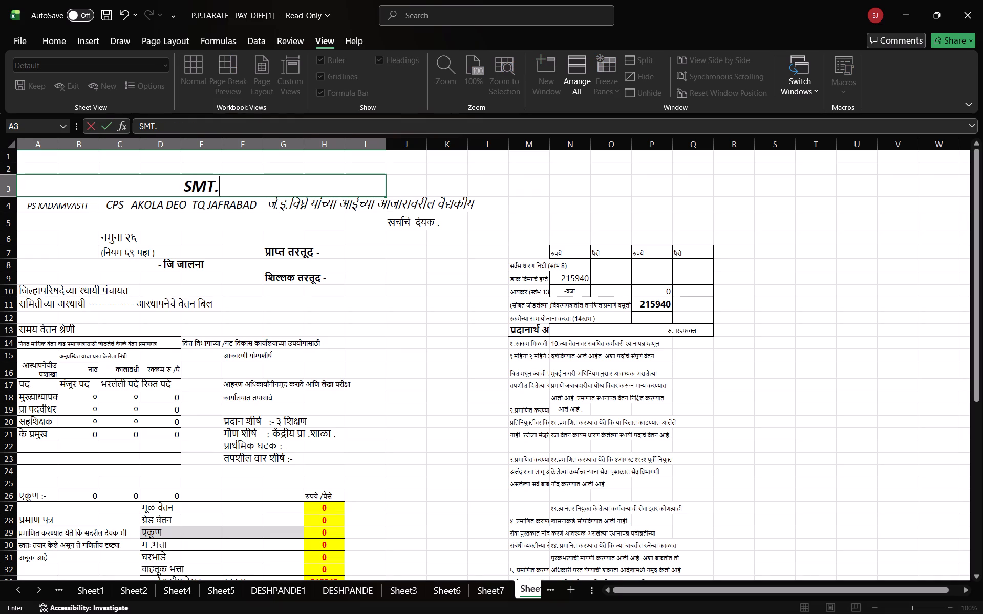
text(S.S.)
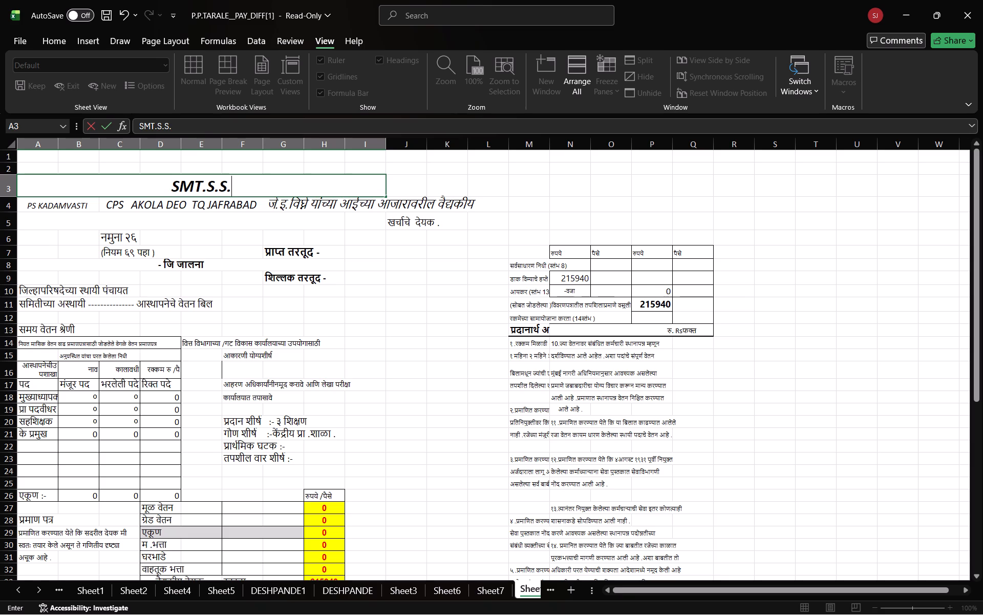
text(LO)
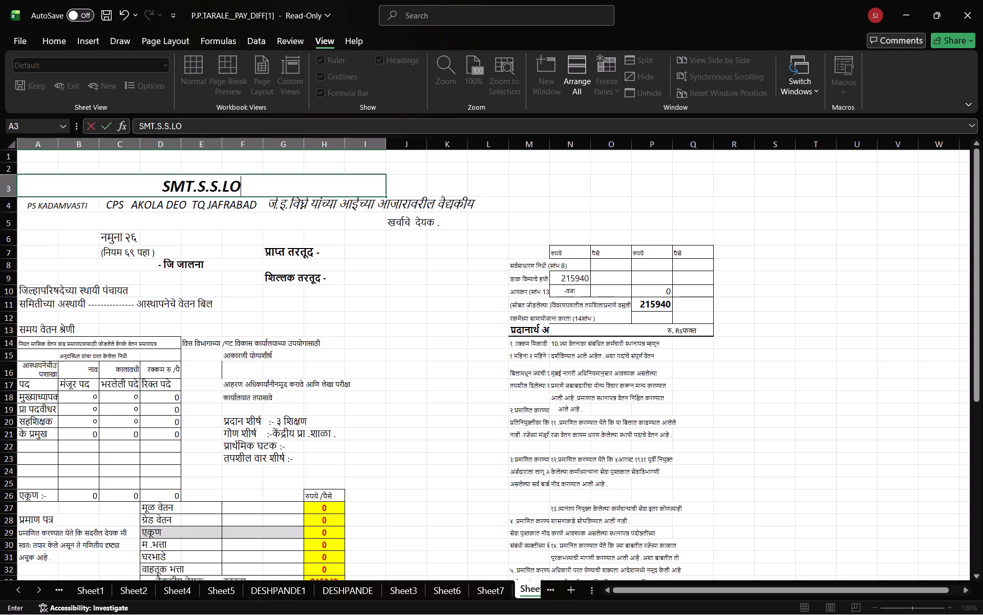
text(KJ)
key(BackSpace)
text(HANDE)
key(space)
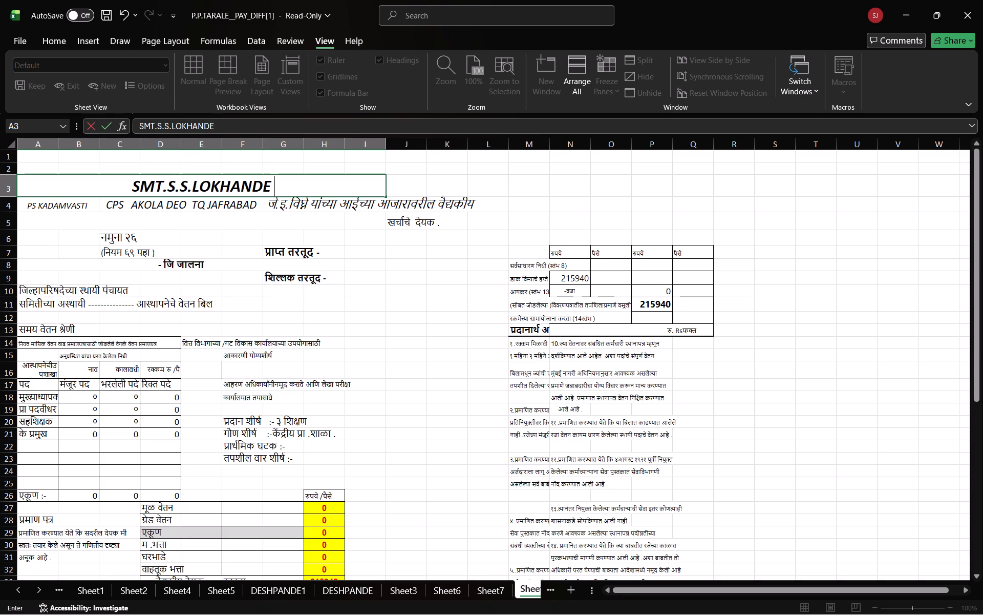
click(370, 289)
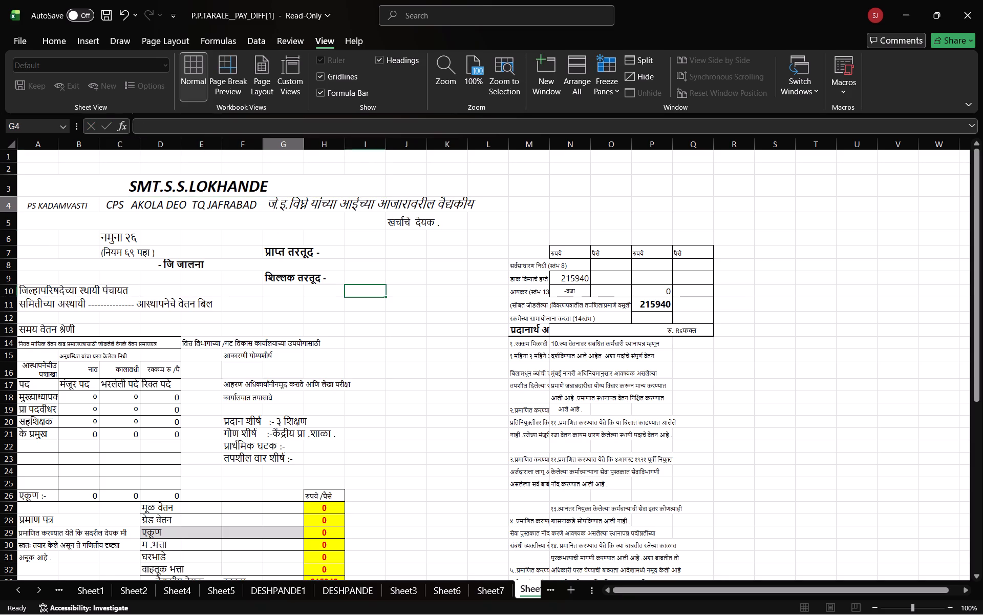
Change the school name in cell A4 to PS DATTANAGAR TEMBHURNI.
click(303, 208)
click(79, 207)
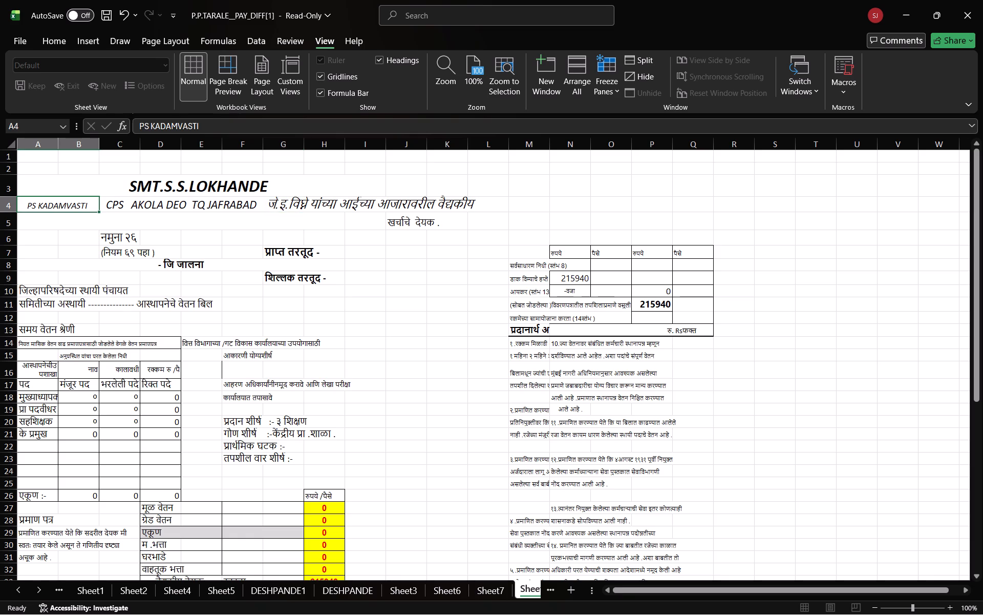
drag(211, 116, 206, 118)
drag(205, 125, 151, 131)
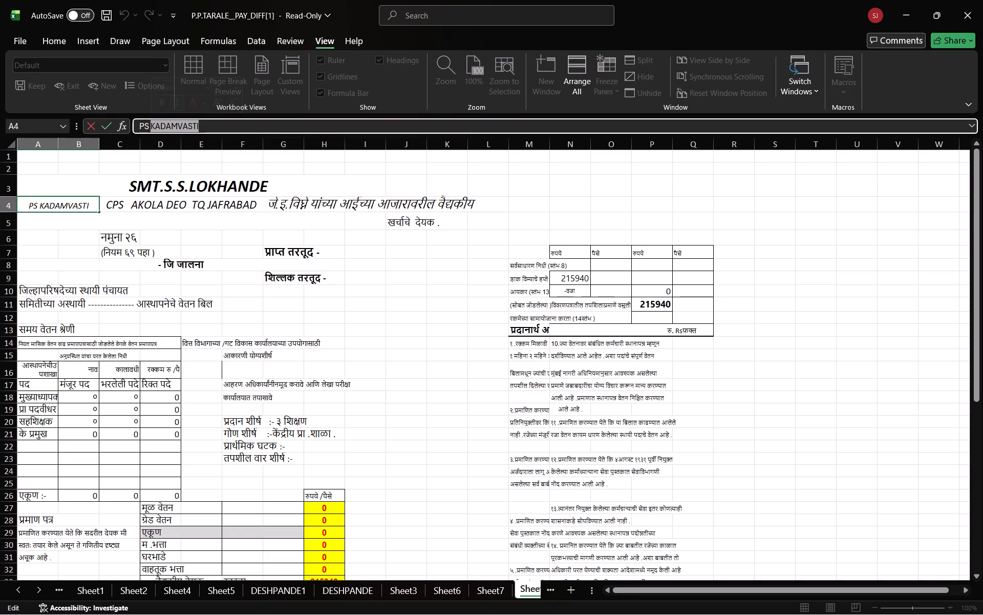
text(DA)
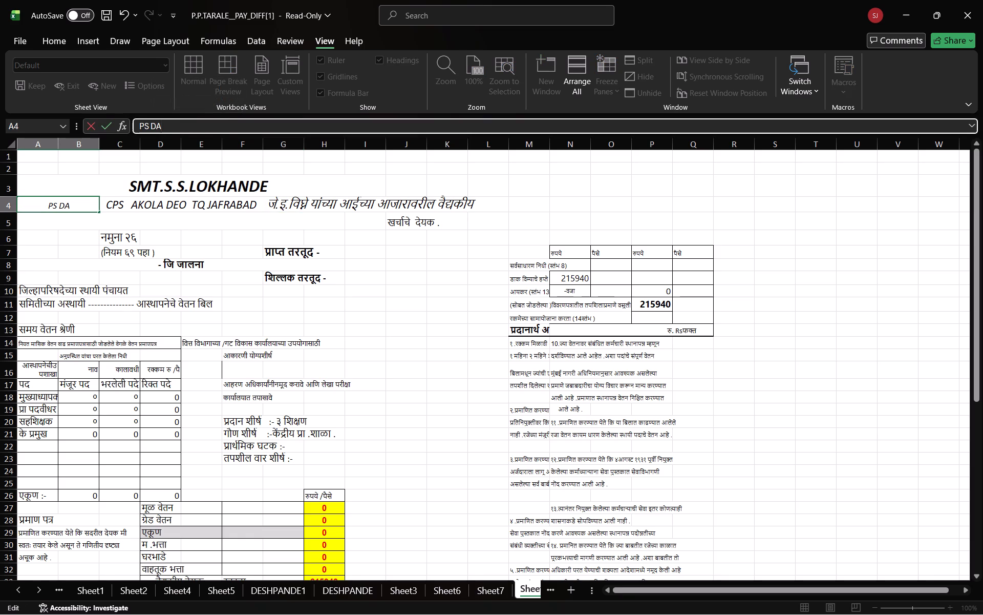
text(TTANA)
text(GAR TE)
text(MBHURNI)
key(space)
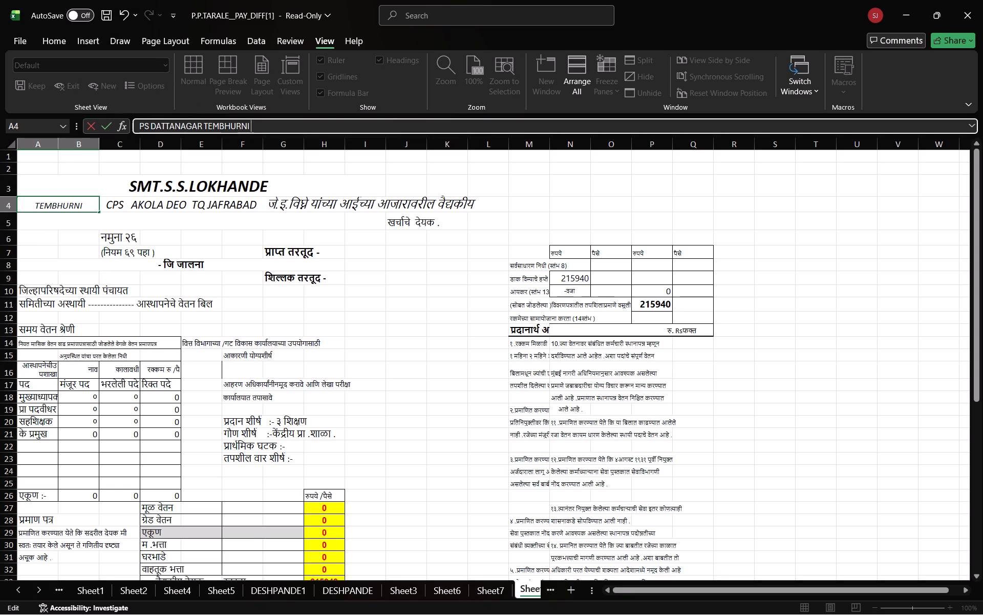
click(247, 217)
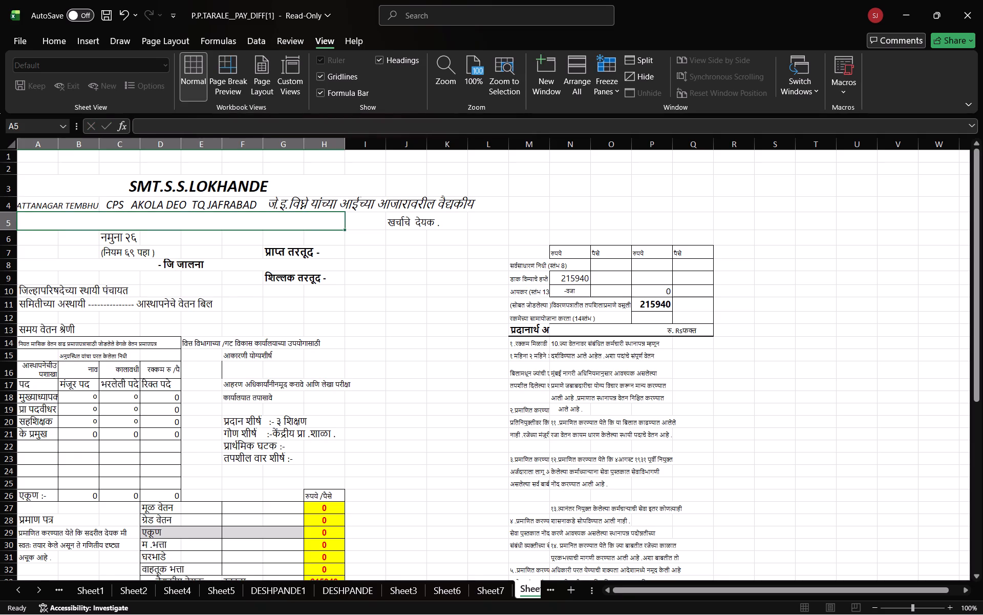
Edit the heading in cell C4 to read CPS TEMBHURNI TQ JAFRABAD, removing the Marathi medical-bill wording.
click(156, 208)
click(114, 201)
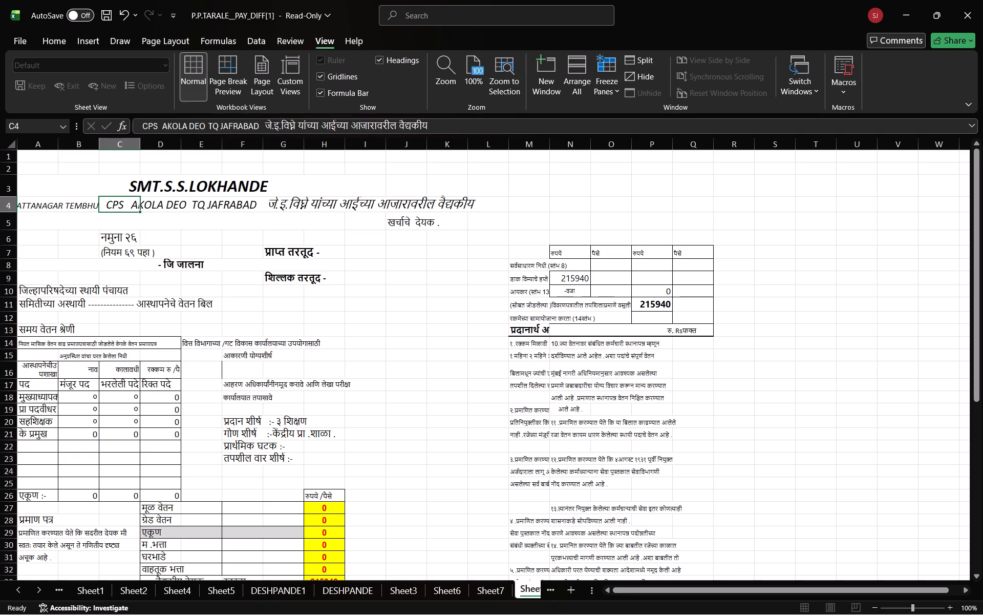
drag(160, 125, 198, 130)
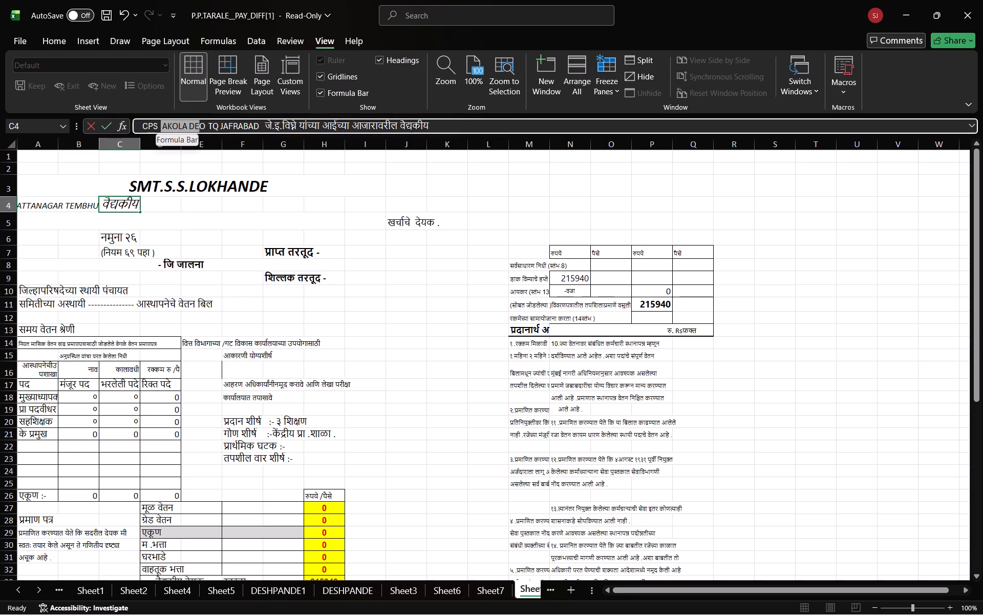
drag(198, 130, 206, 132)
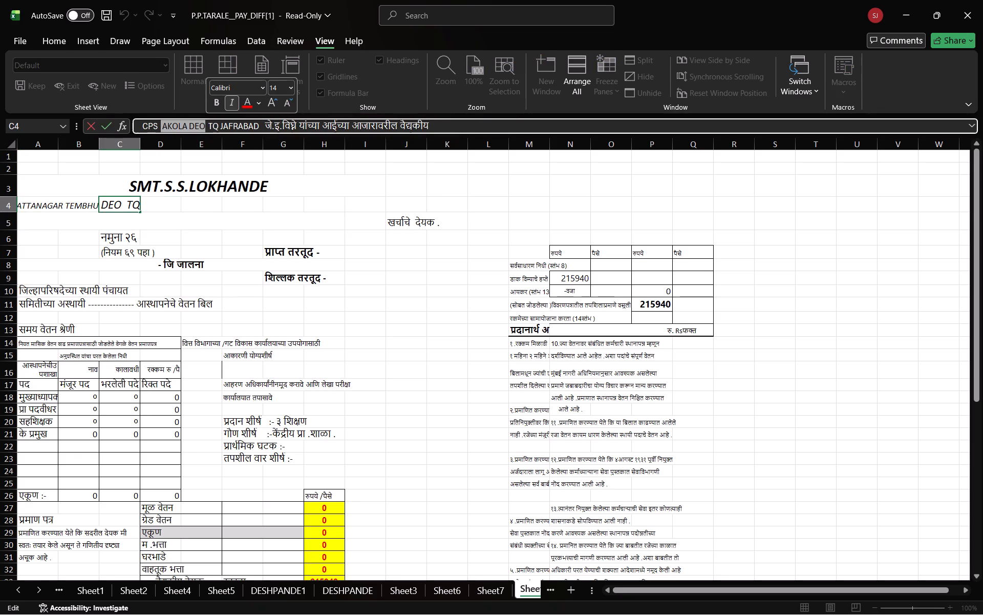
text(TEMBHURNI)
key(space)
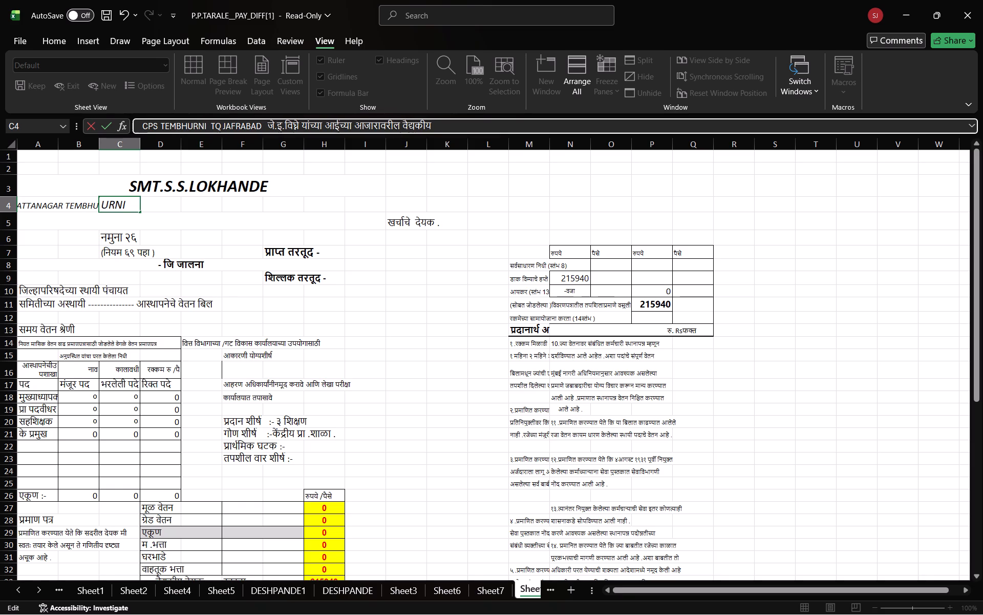
drag(446, 124, 264, 119)
key(BackSpace)
click(384, 363)
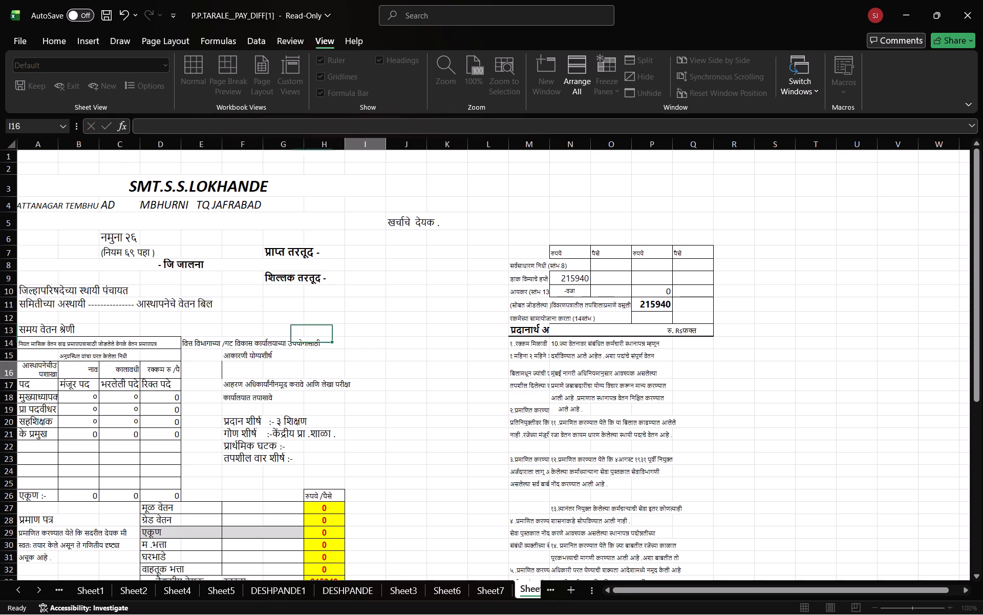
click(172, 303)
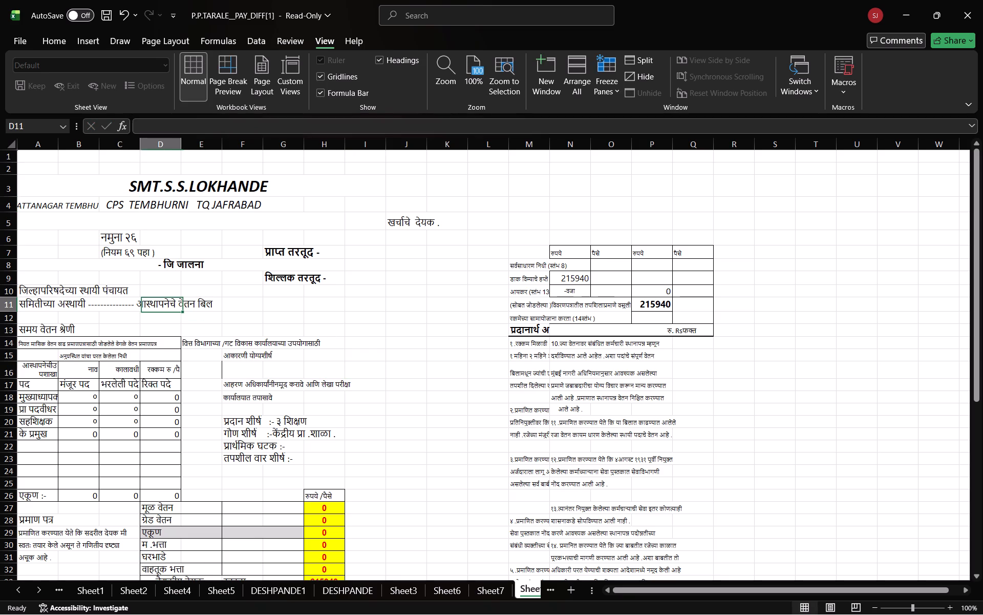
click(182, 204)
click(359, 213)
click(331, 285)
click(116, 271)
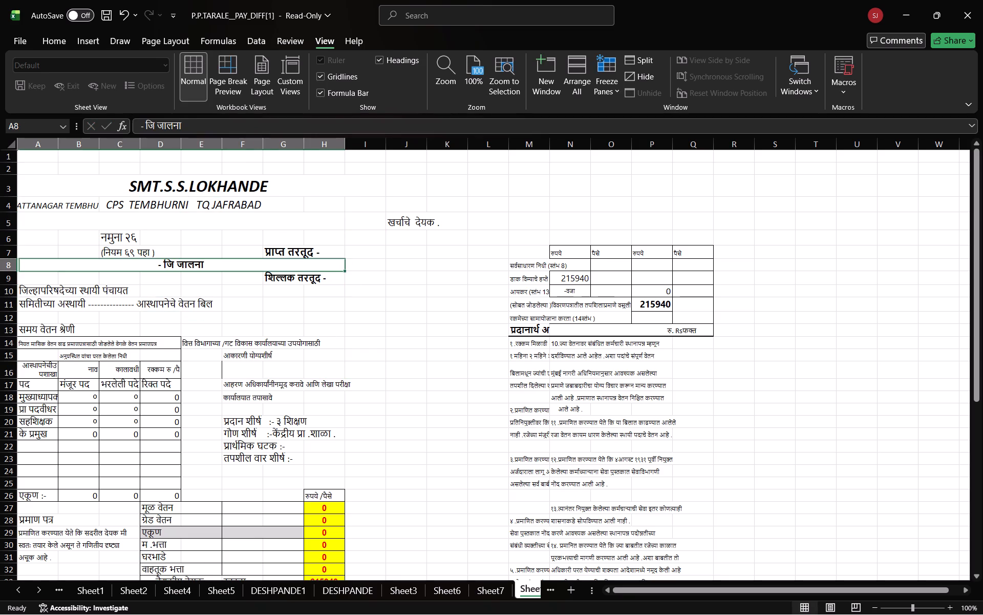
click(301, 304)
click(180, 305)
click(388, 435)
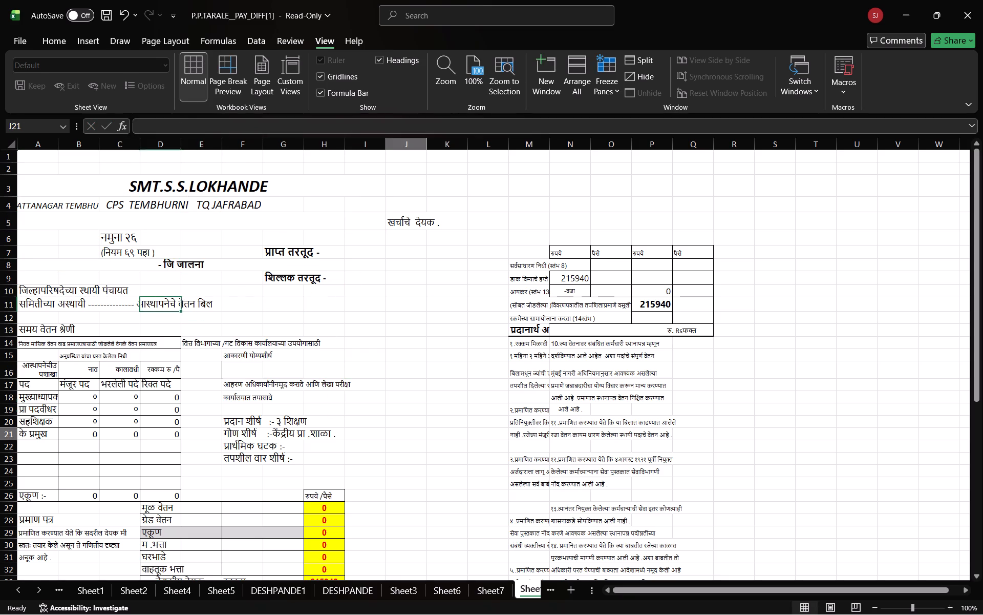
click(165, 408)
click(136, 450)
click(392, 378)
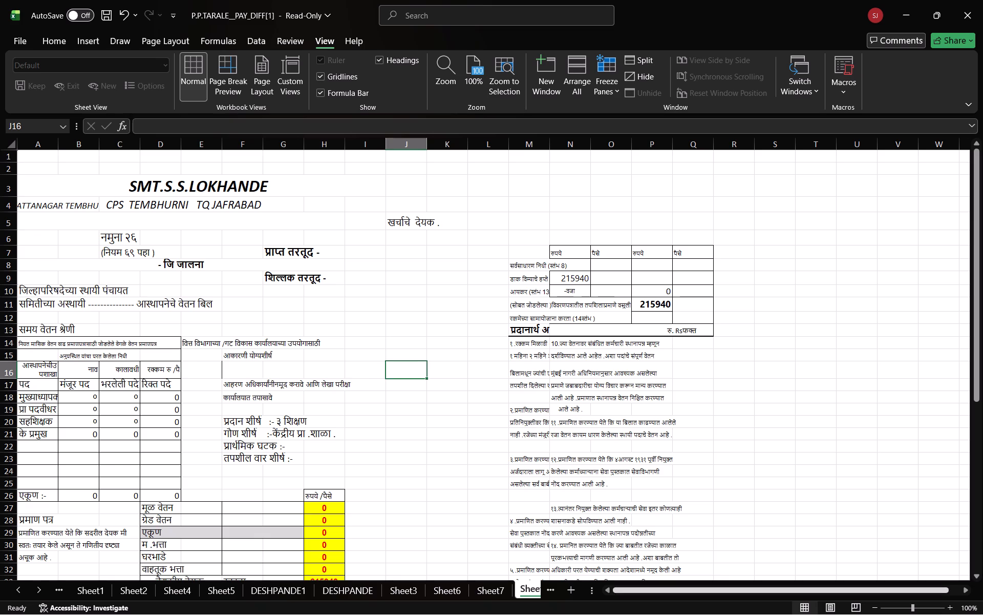
Enter the basic pay (मूळ वेतन) as 141830 in H27 and the grade pay (ग्रेड वेतन) as 4700 in H28.
drag(979, 397, 978, 419)
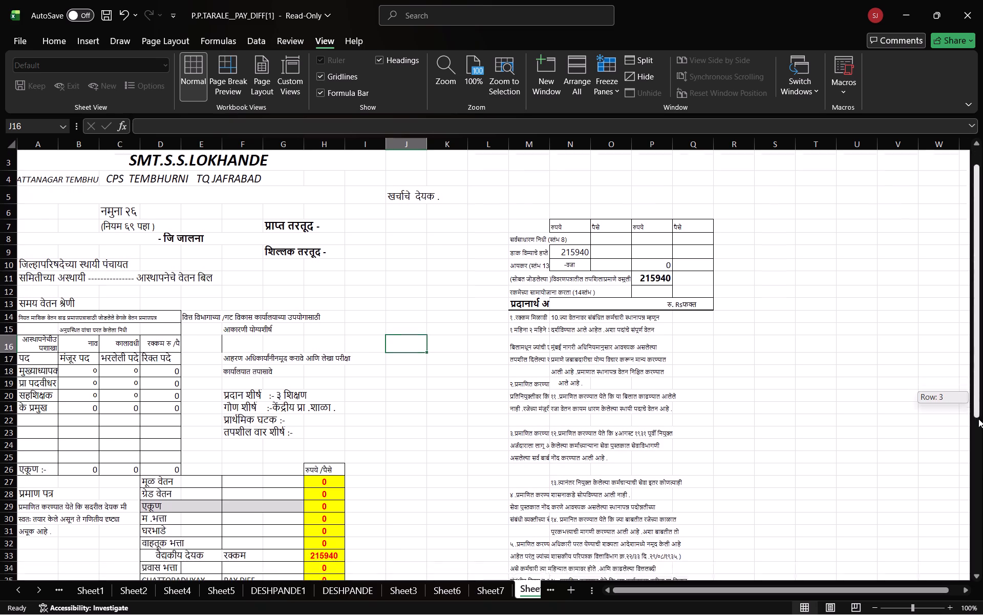
drag(978, 419, 972, 499)
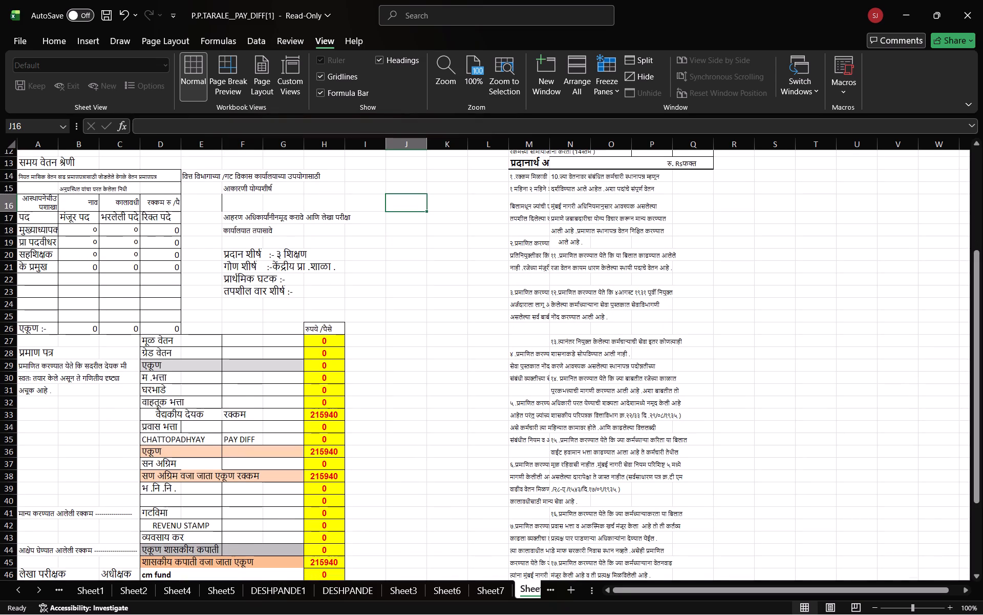
click(324, 342)
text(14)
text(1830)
click(356, 387)
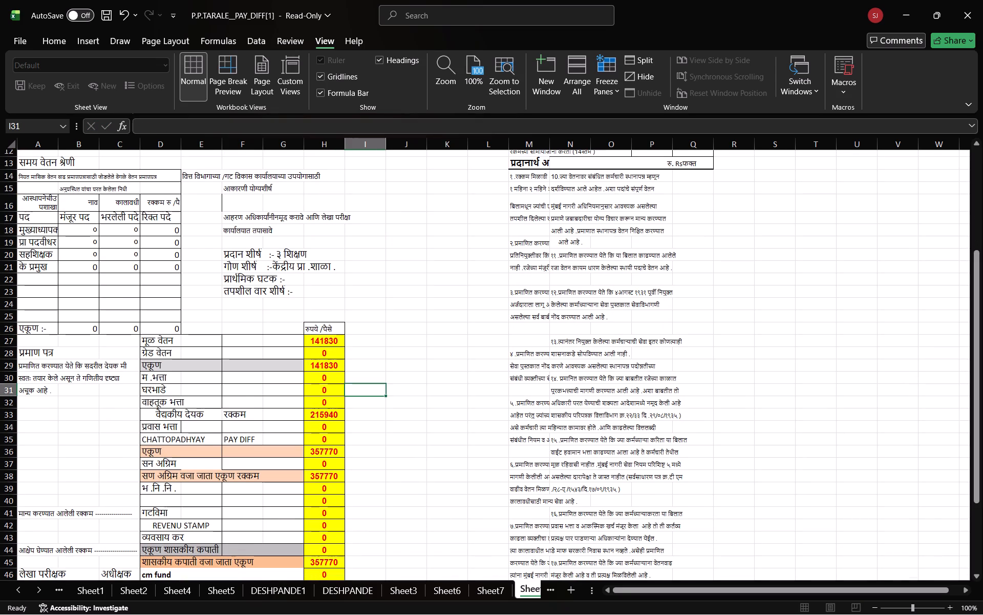
click(317, 353)
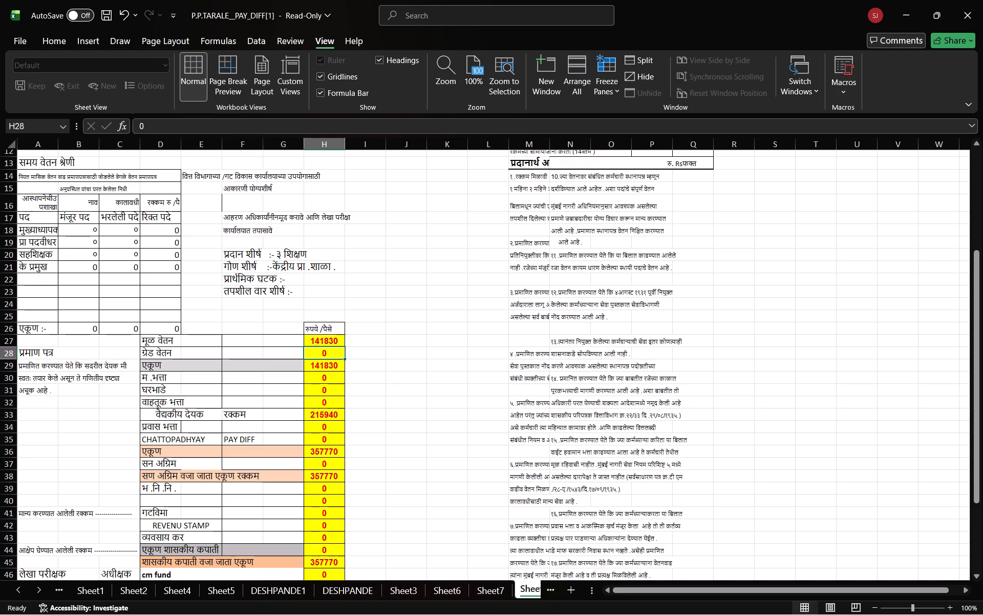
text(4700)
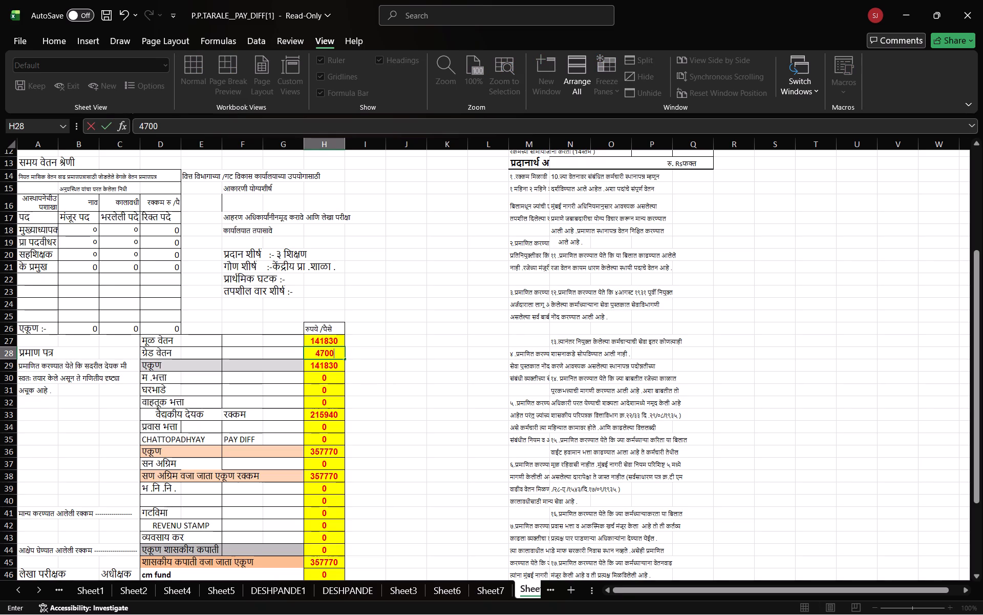
click(368, 371)
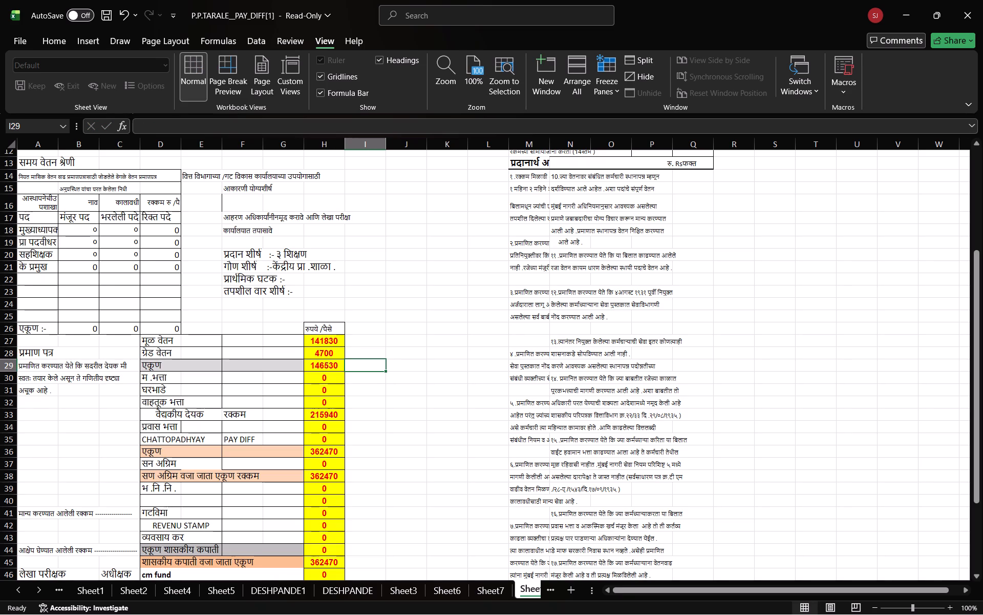
Enter the dearness allowance (म.भत्ता) as 48375 in H30 and the house rent (घरभाडे) as 5618 in H31.
click(324, 375)
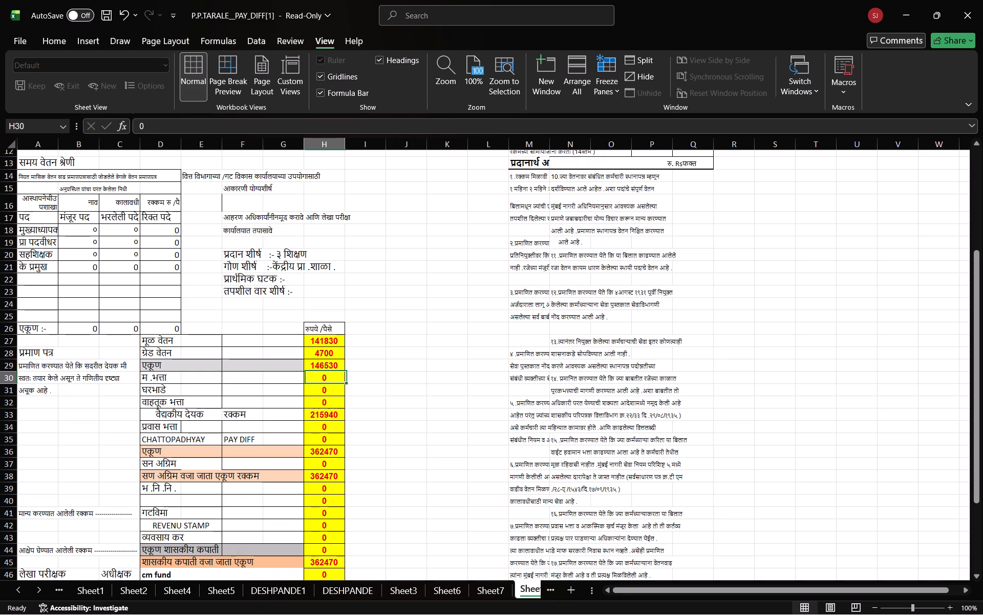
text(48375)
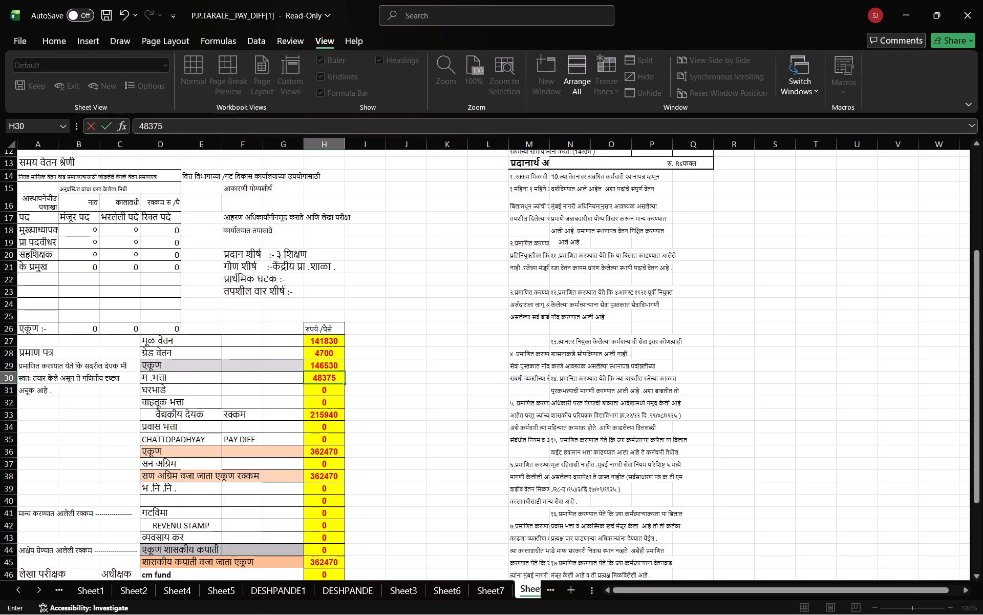
click(453, 418)
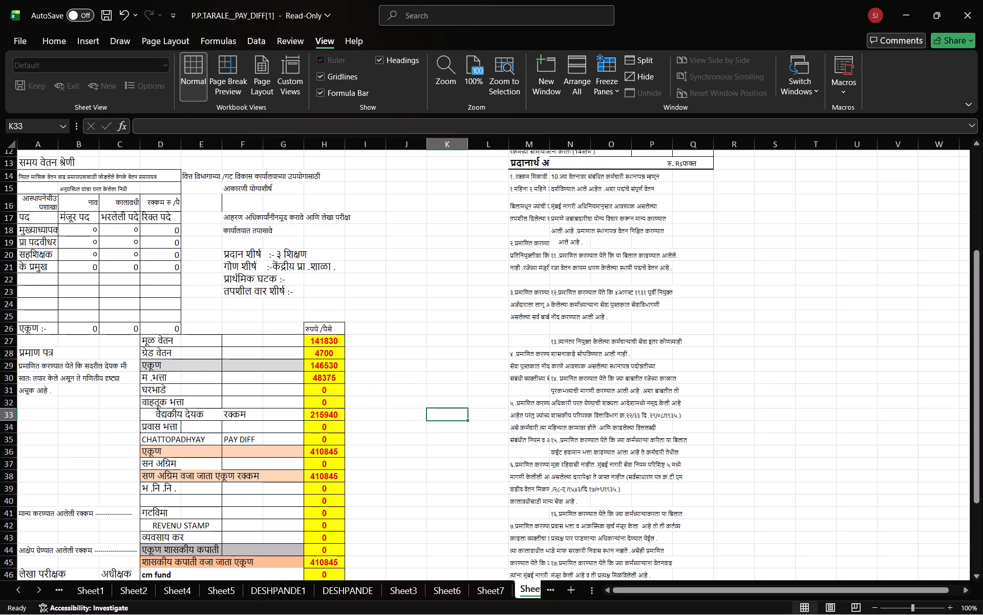
click(332, 399)
click(331, 392)
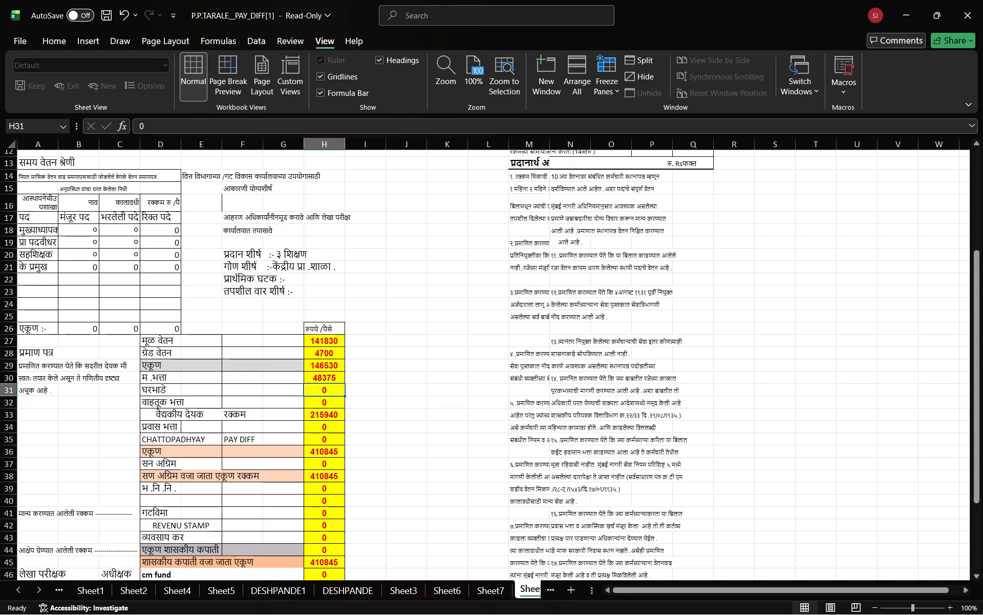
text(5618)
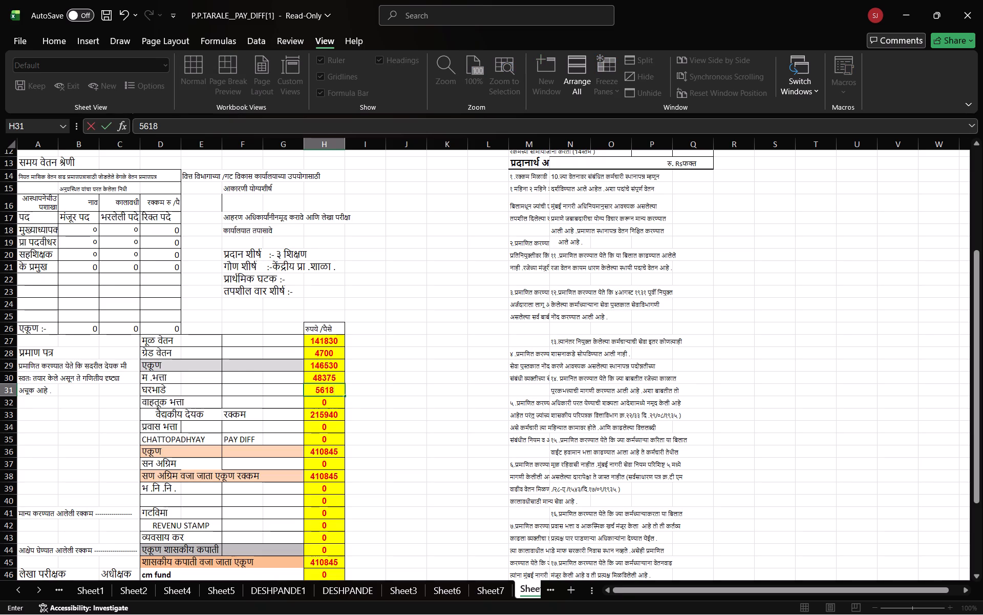
click(361, 444)
Set the medical bill amount (वैद्यकीय देयक रक्कम) in cell H33 to 0.
click(334, 412)
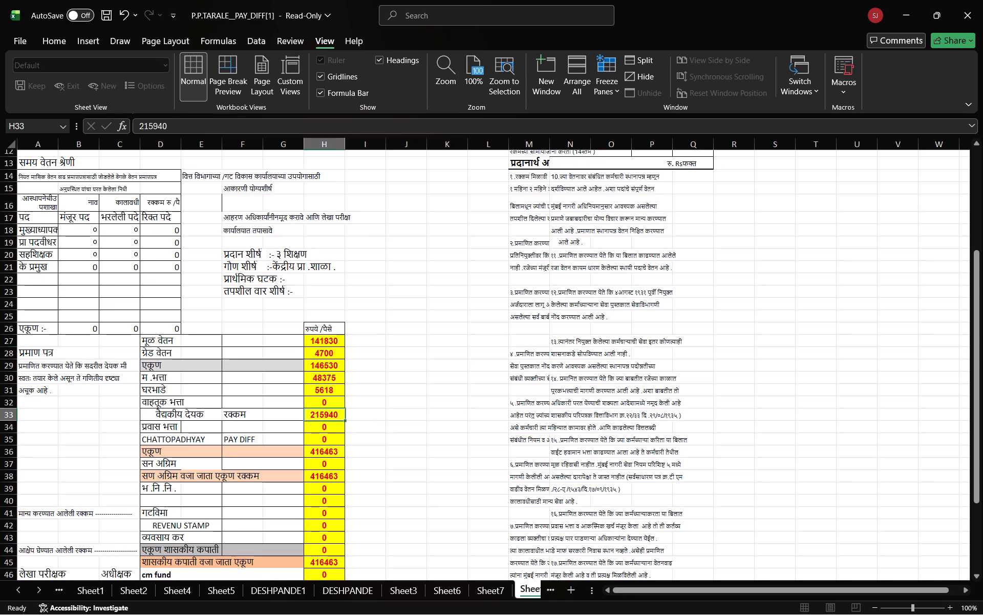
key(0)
click(392, 417)
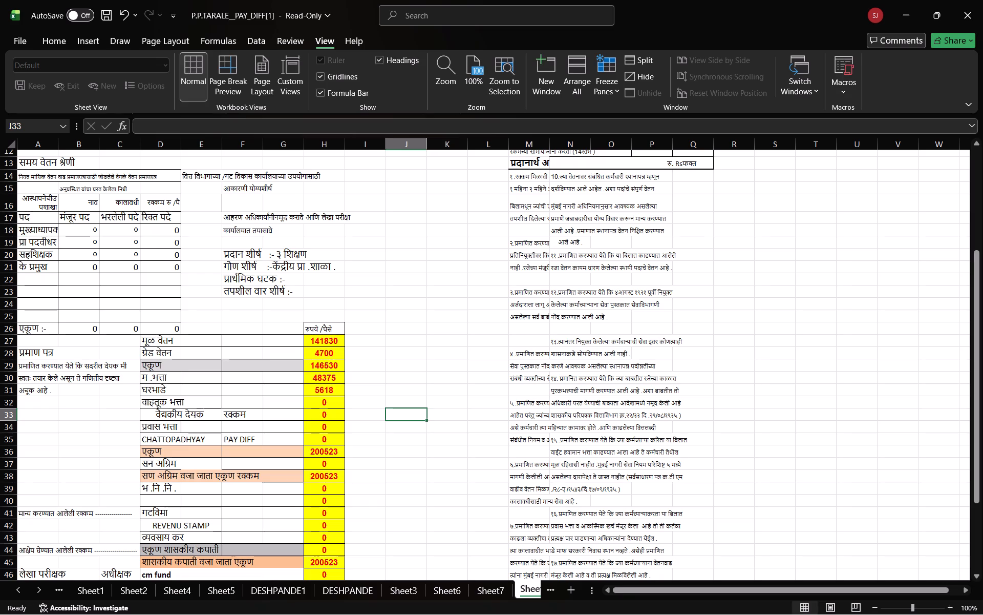
drag(979, 441, 974, 506)
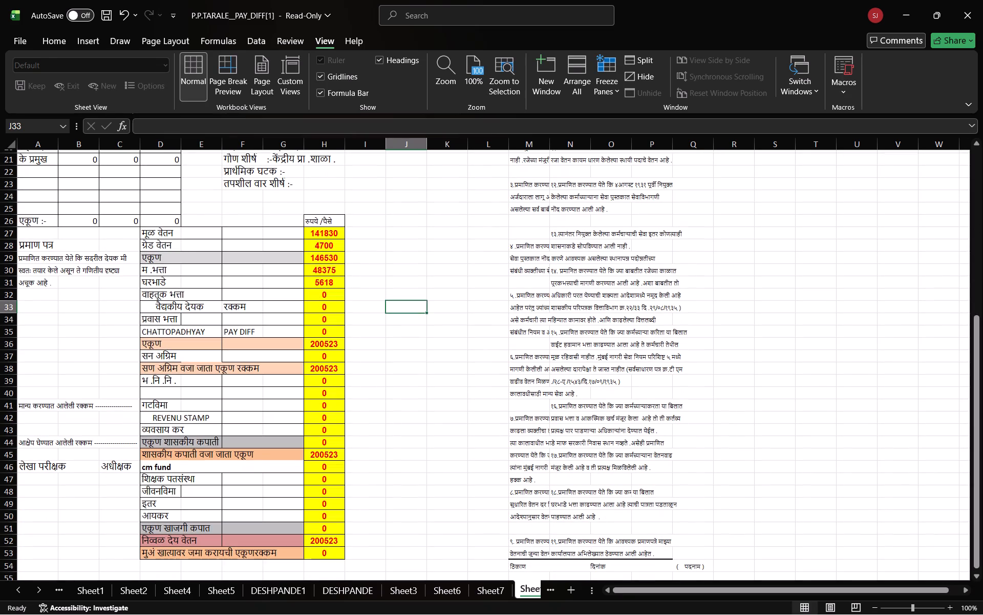
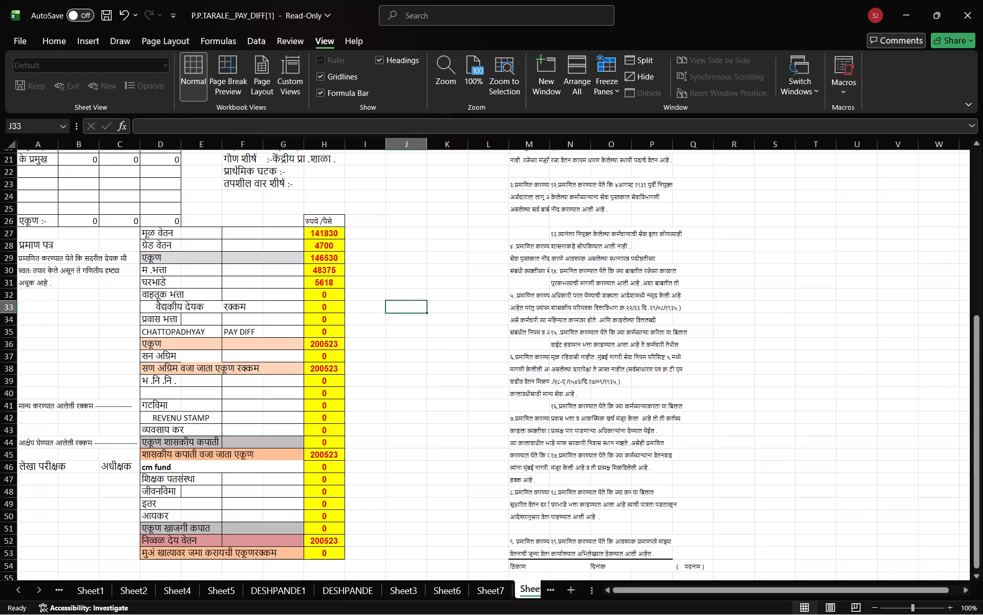
Set the deduction table amount in cell N9 to 200523, matching the bill total.
click(416, 404)
drag(971, 402, 978, 384)
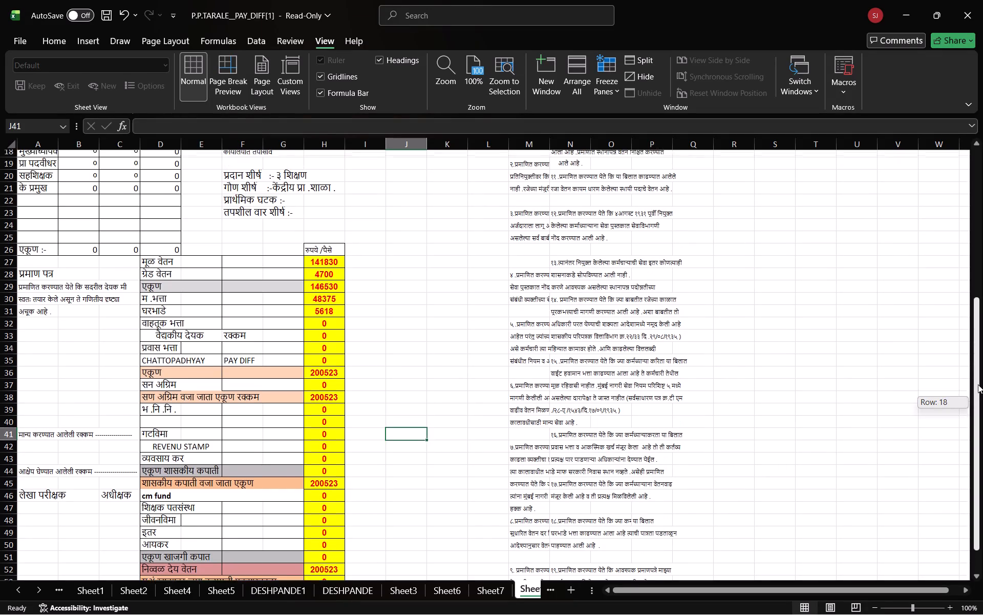
drag(978, 384, 982, 240)
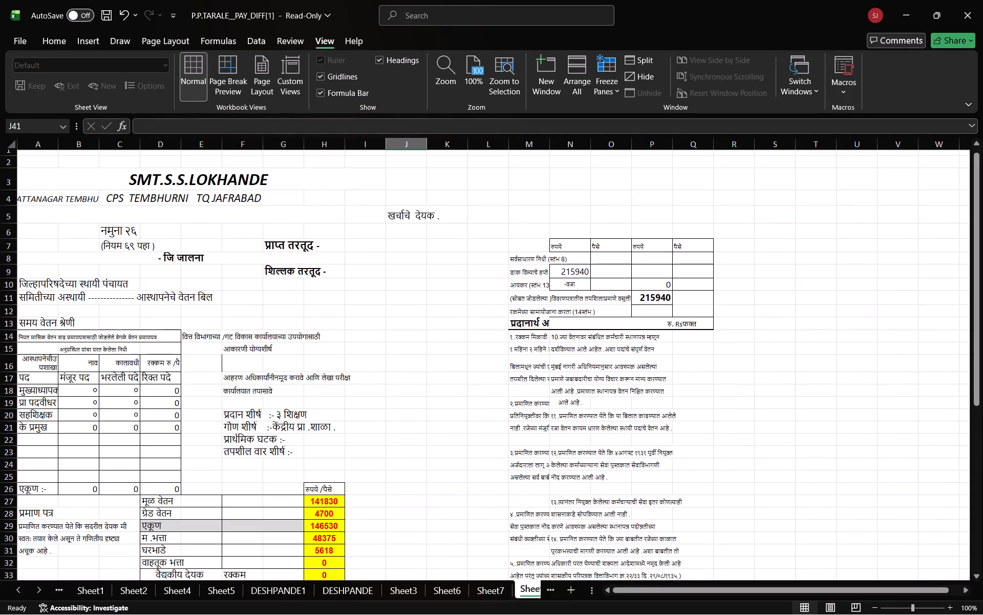
click(584, 267)
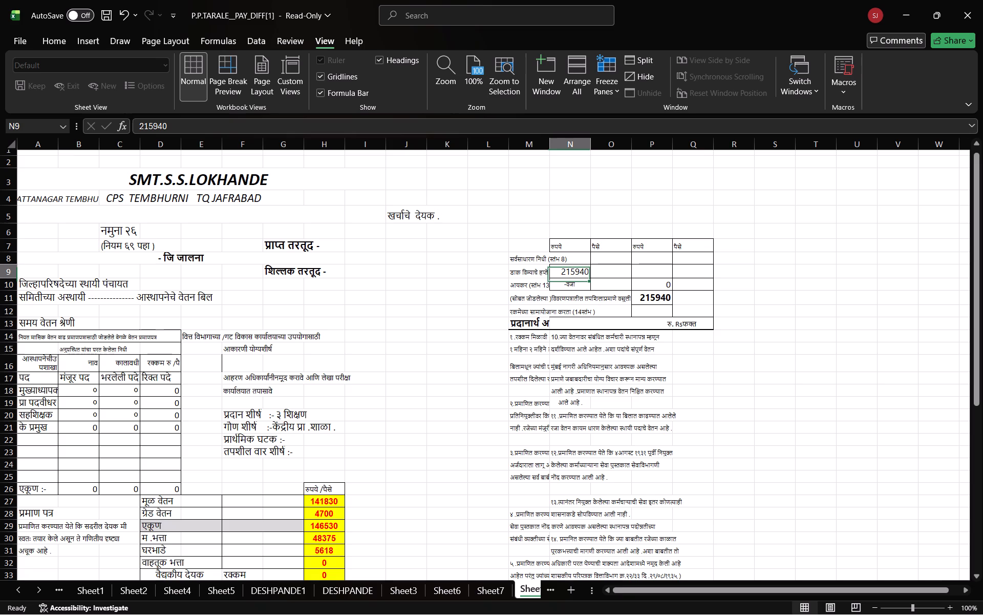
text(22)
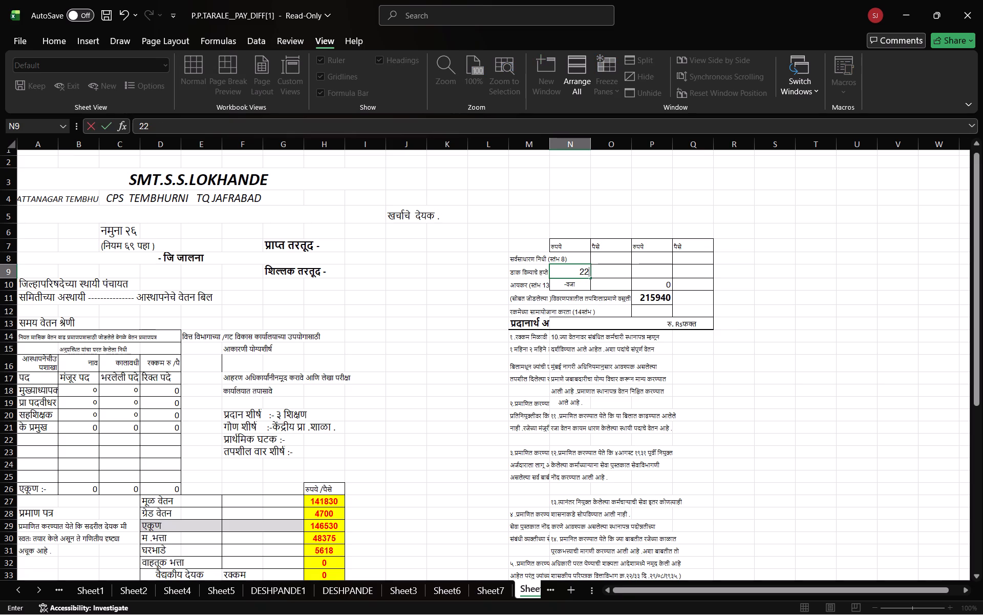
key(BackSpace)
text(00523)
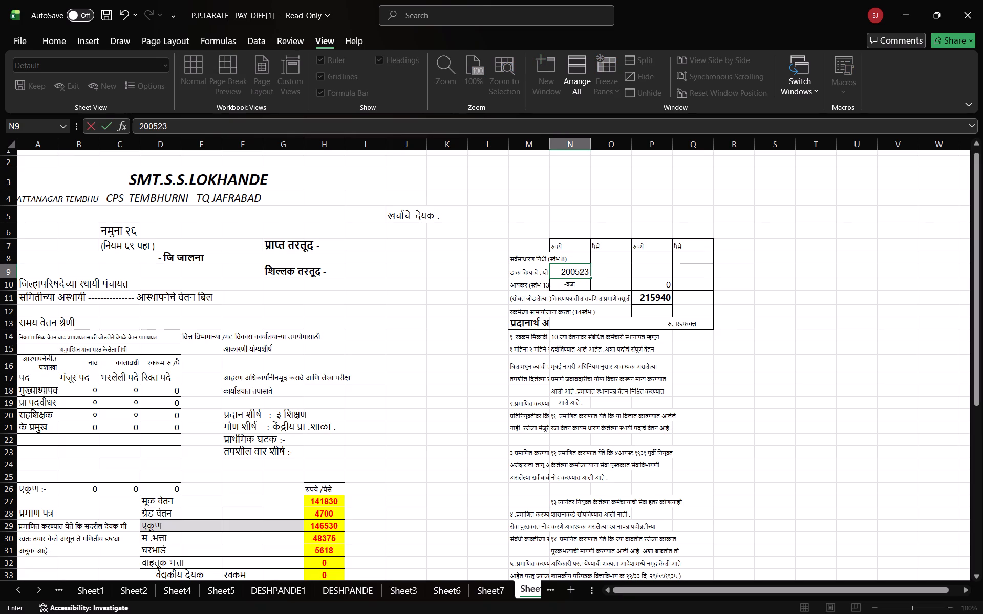
click(884, 420)
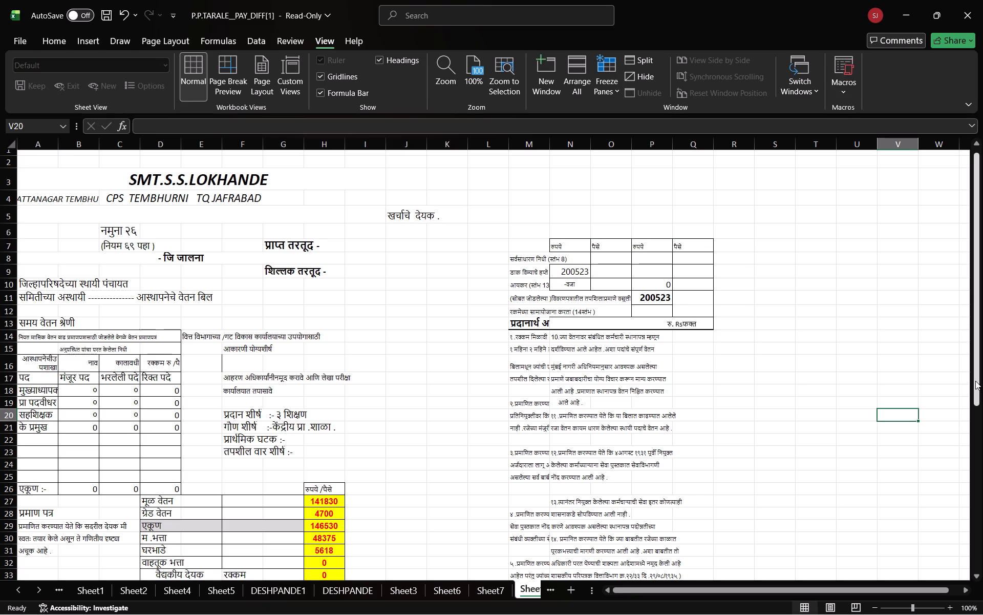
Widen column M so its certificate paragraphs and the net payable heading fit without being cut off by column N.
drag(975, 381, 957, 587)
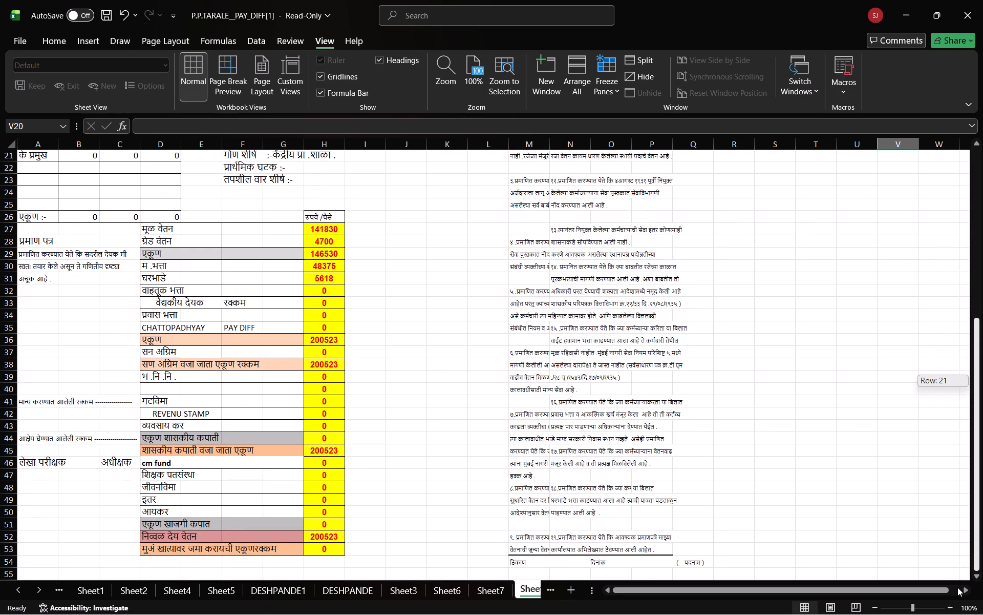
drag(957, 587, 963, 409)
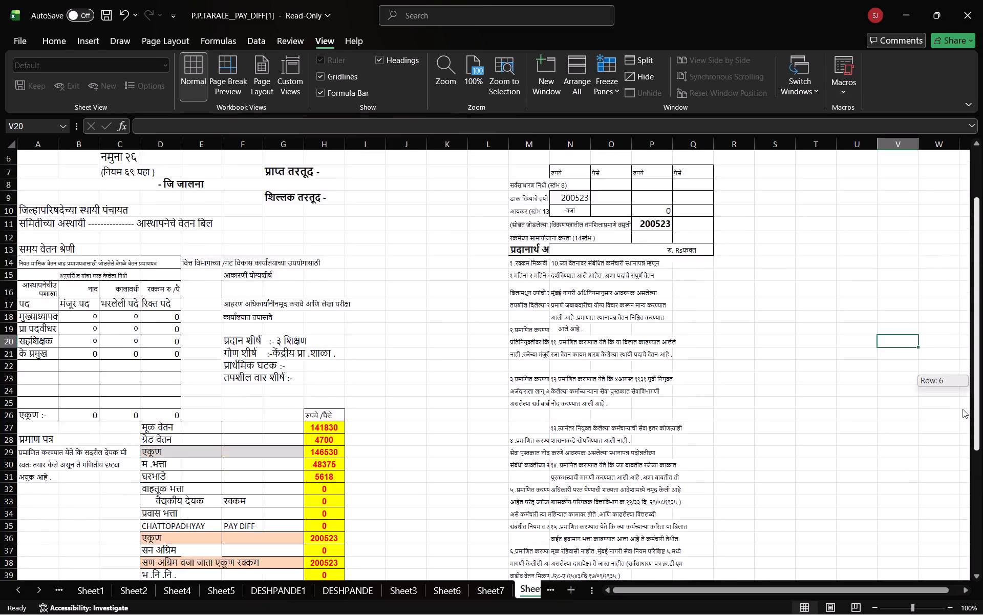
drag(963, 409, 963, 307)
click(764, 410)
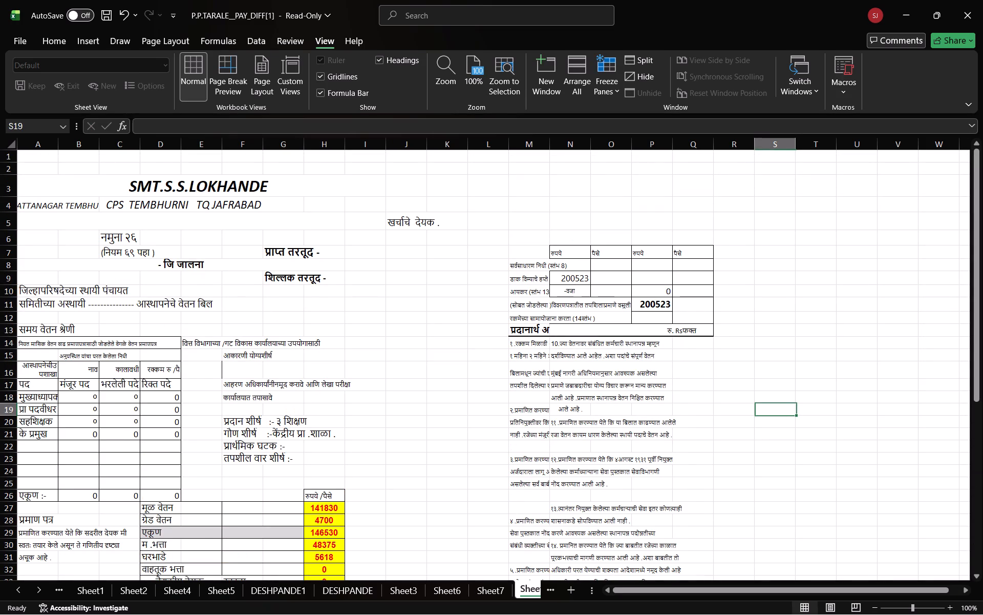
drag(547, 145, 578, 154)
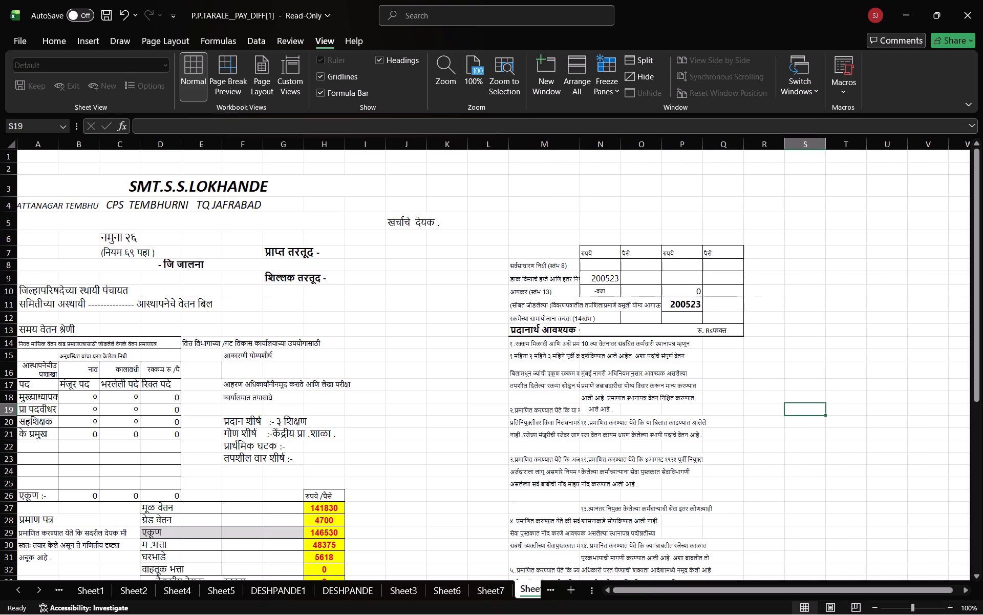
drag(579, 144, 624, 153)
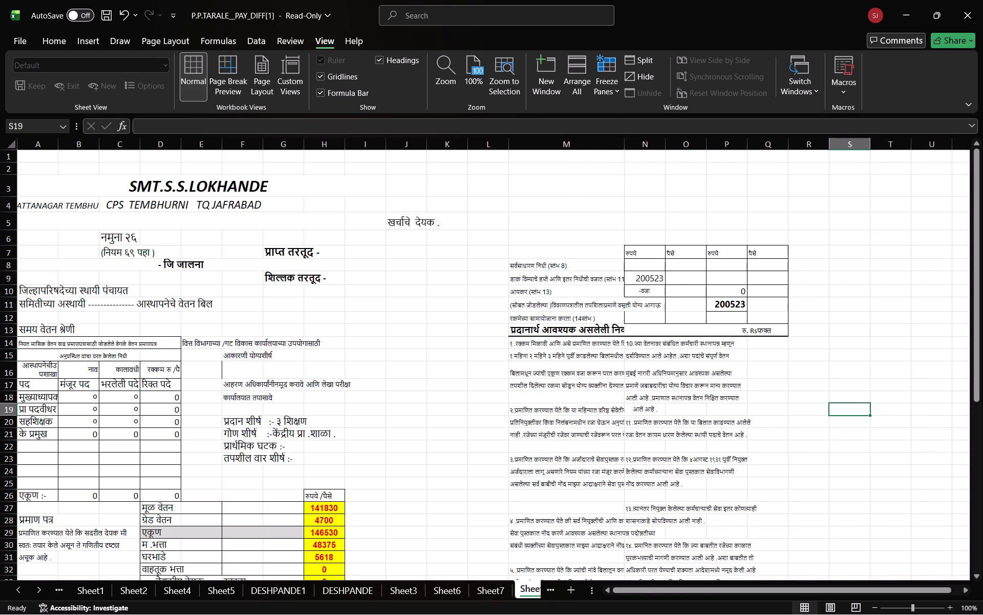
drag(624, 141, 651, 150)
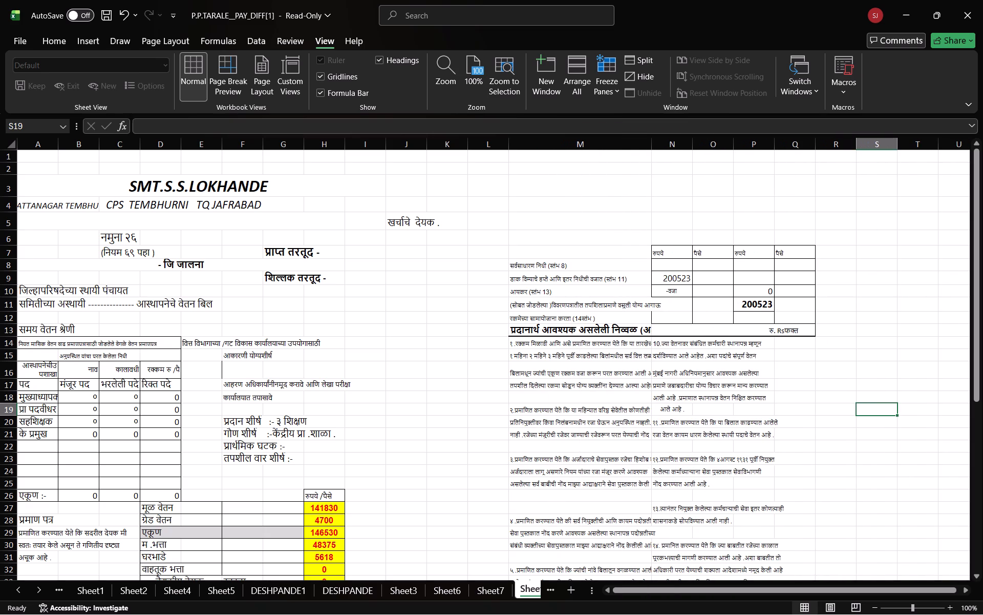
drag(652, 142, 657, 142)
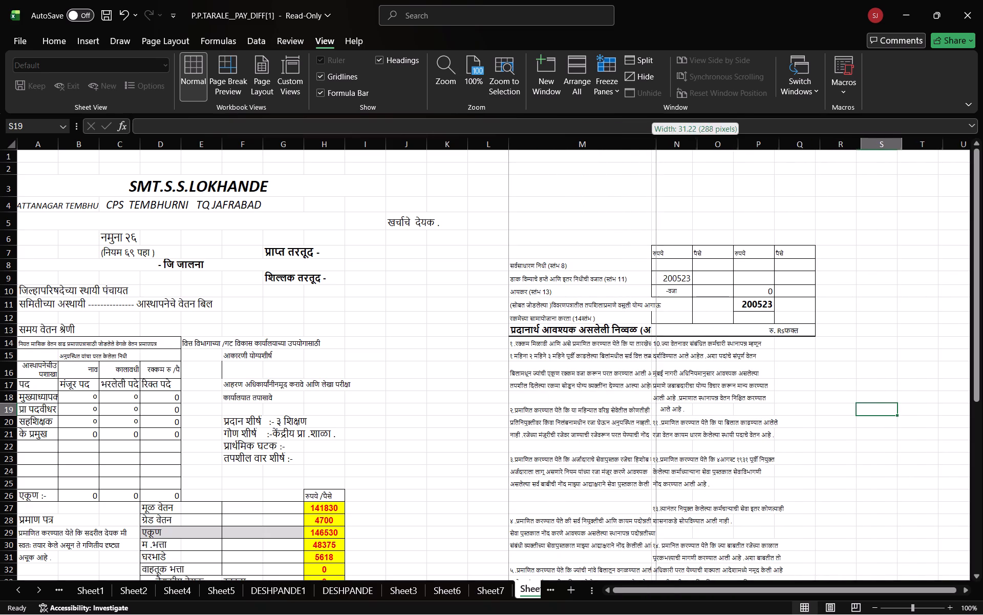
drag(657, 142, 673, 143)
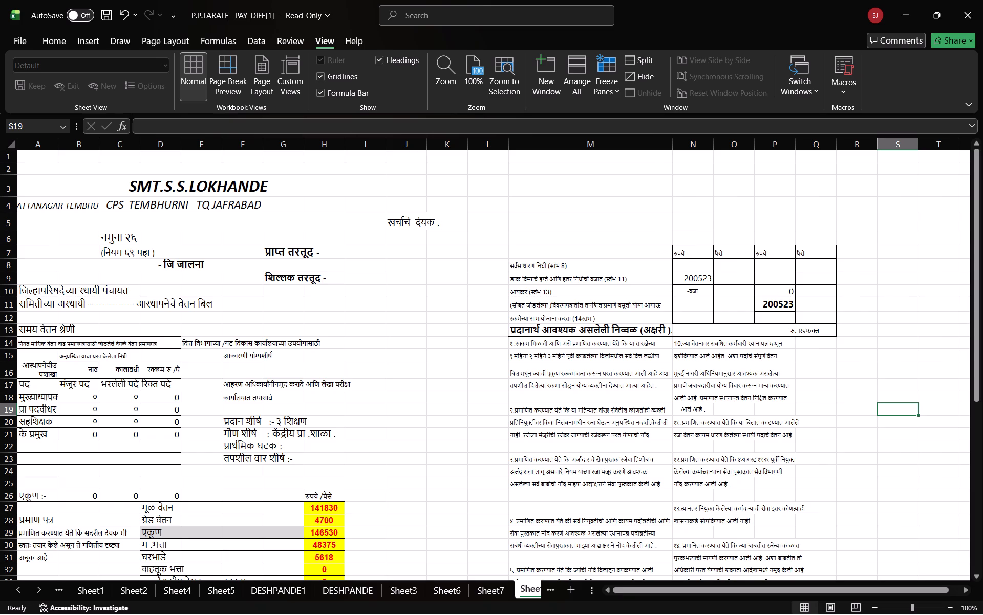
drag(669, 147, 689, 145)
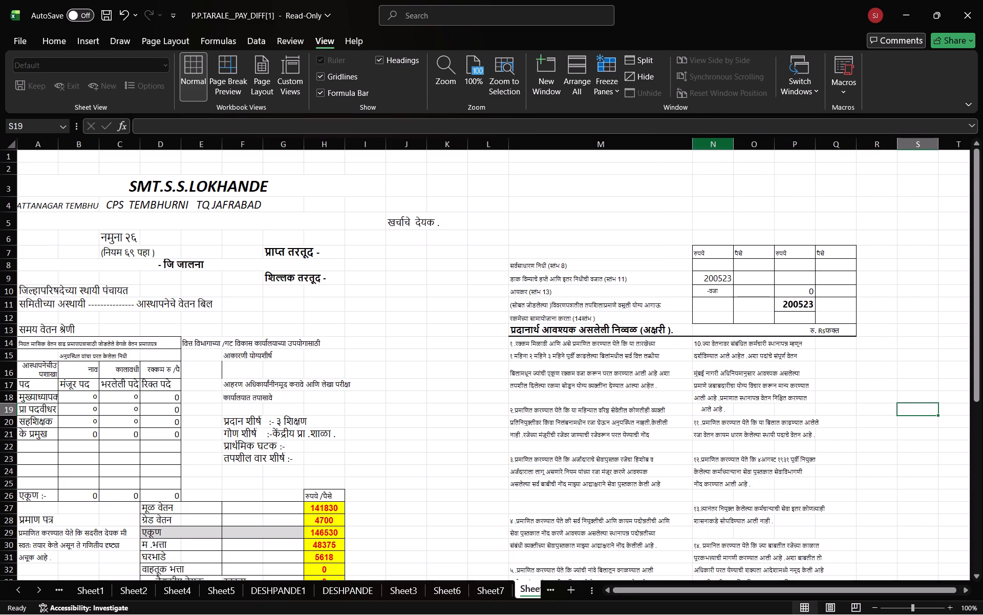
drag(697, 146, 688, 147)
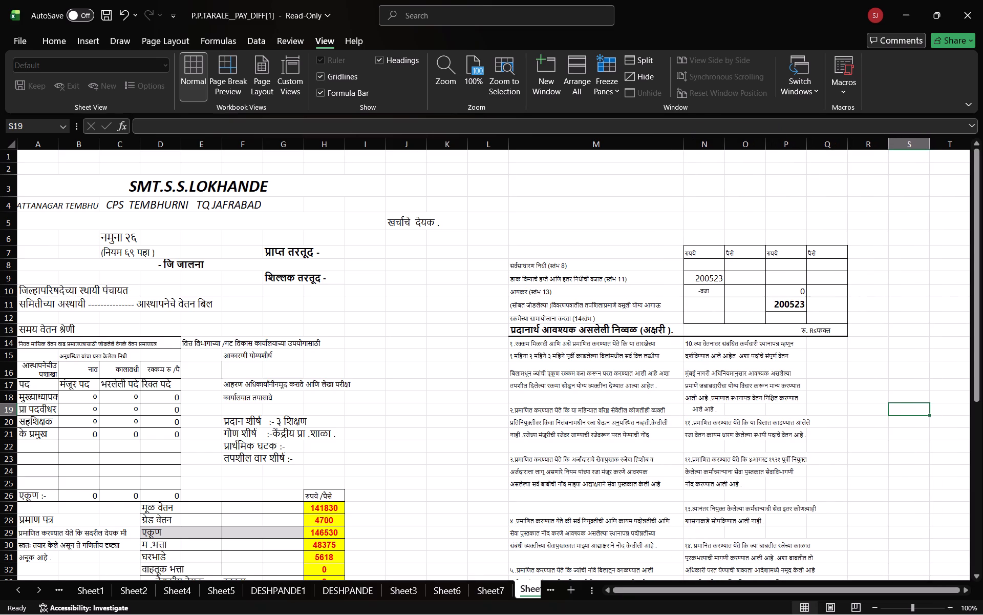
Widen column P slightly so the certificate text starting in column N fits within the table's width, and check the form's layout.
drag(976, 316, 982, 266)
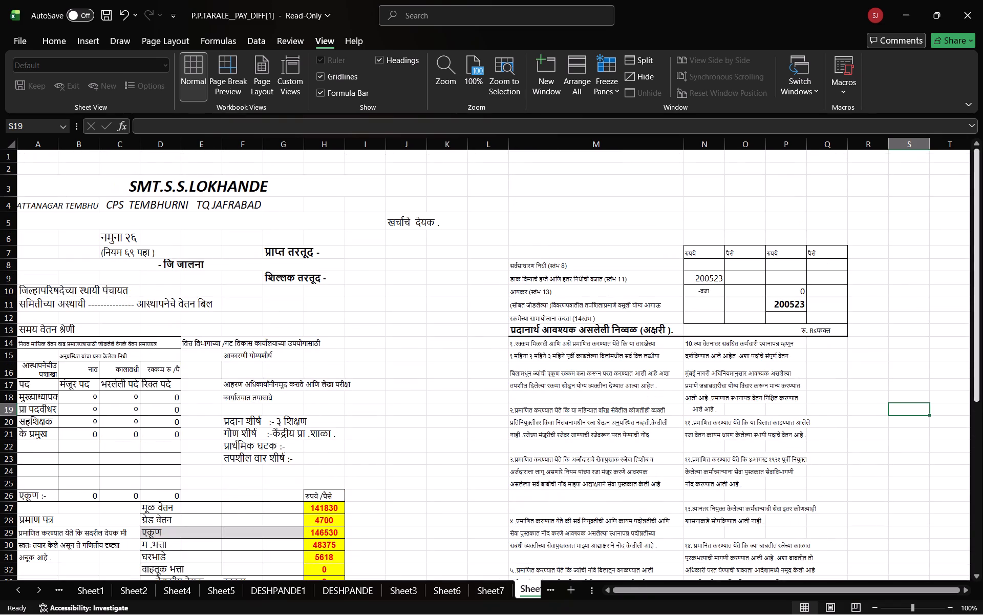
drag(807, 149, 825, 144)
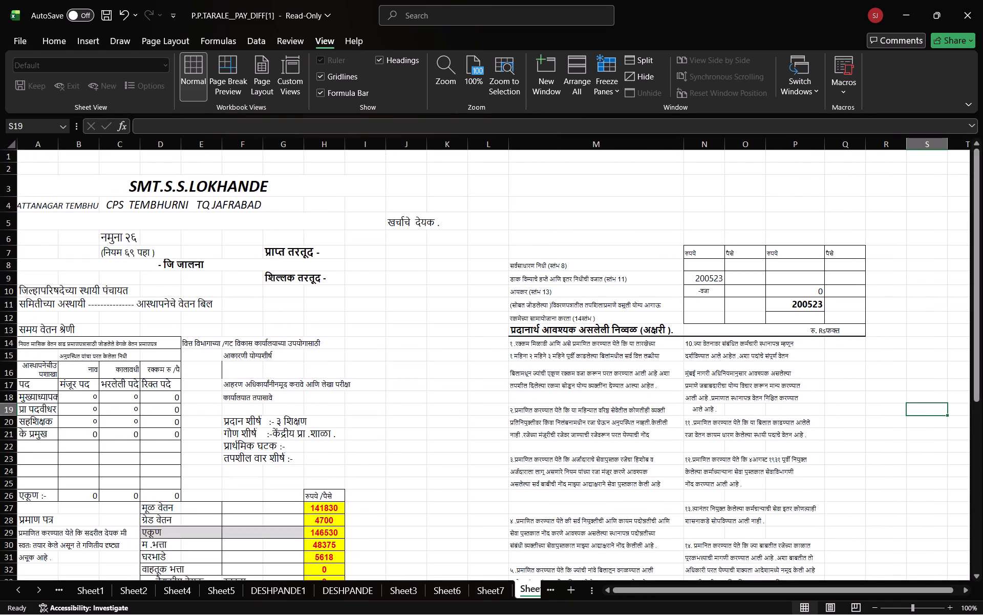
click(865, 398)
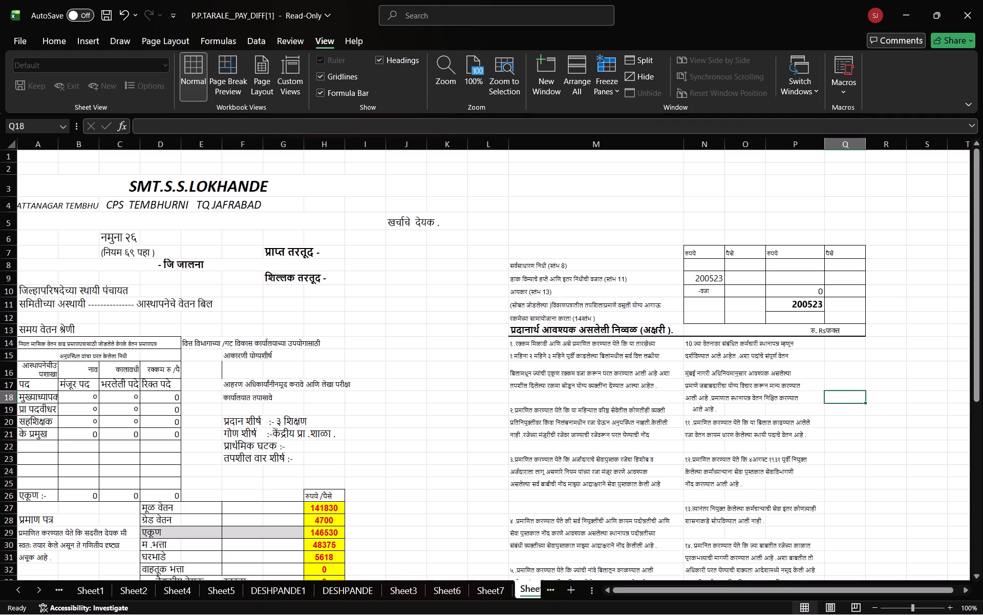
drag(976, 360, 939, 561)
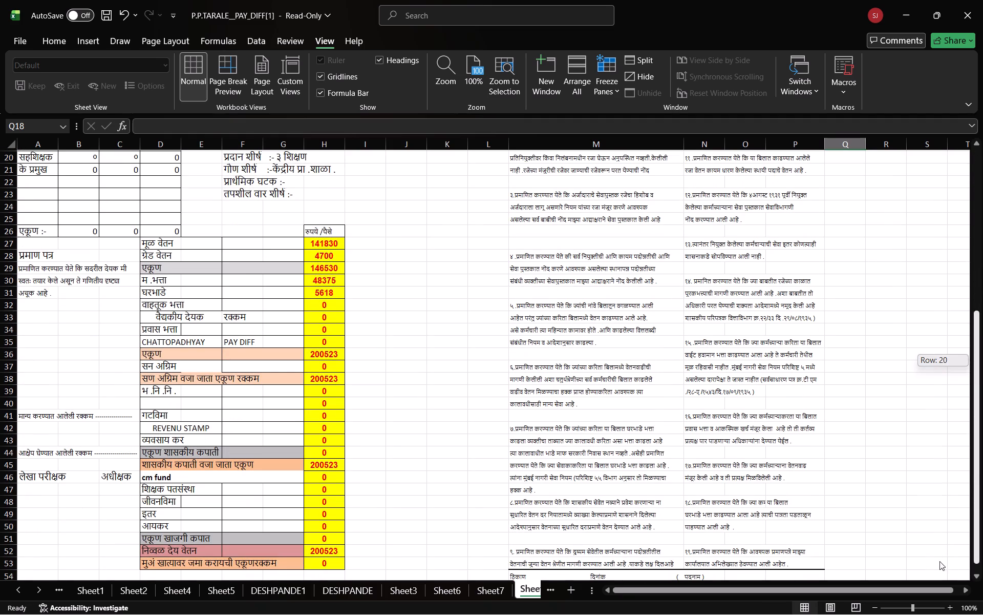
drag(939, 561, 955, 306)
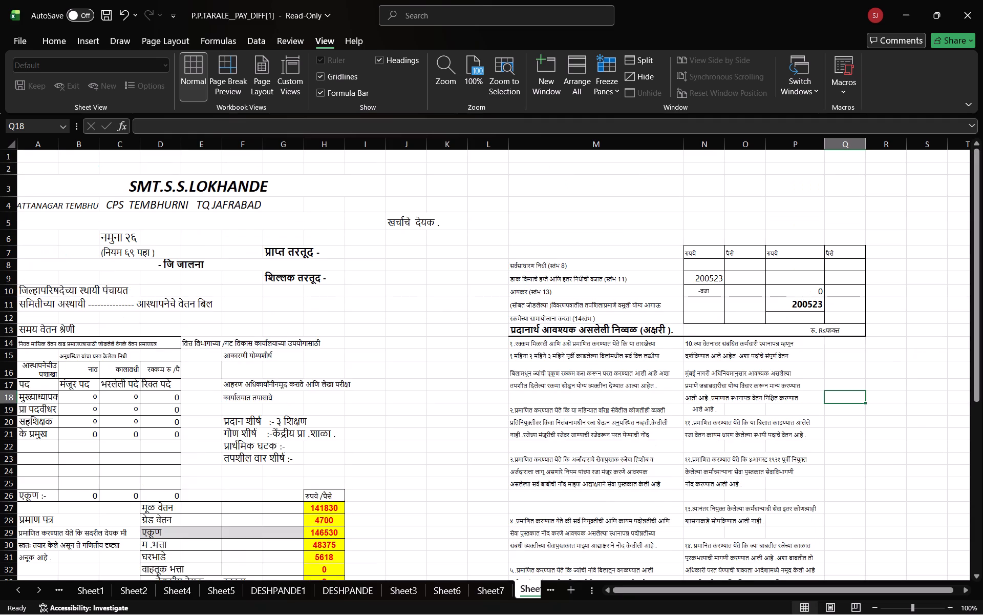
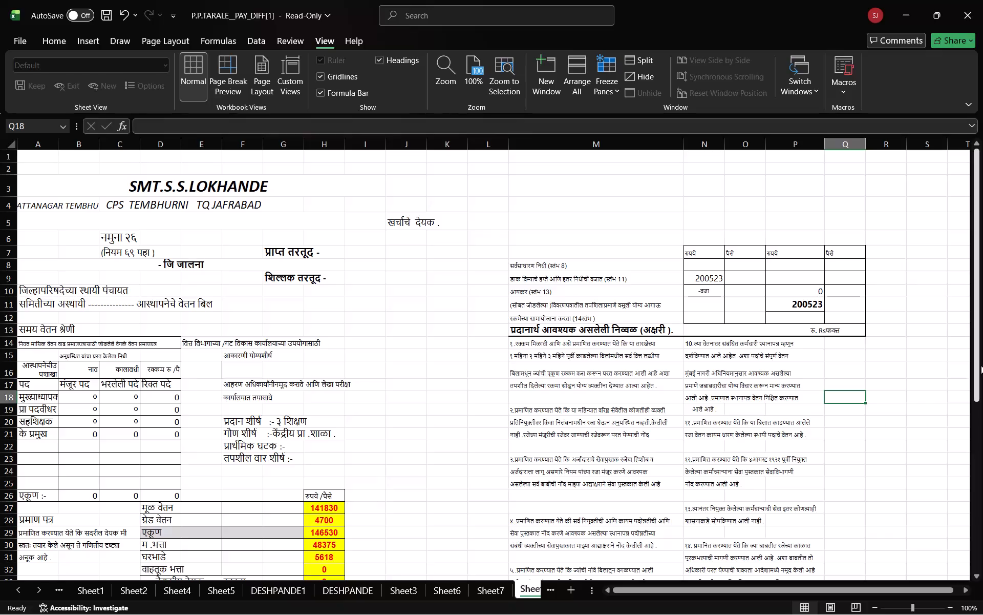
Move the page breaks to past column Q and below row 54 so the form splits into two pages.
drag(974, 394, 957, 614)
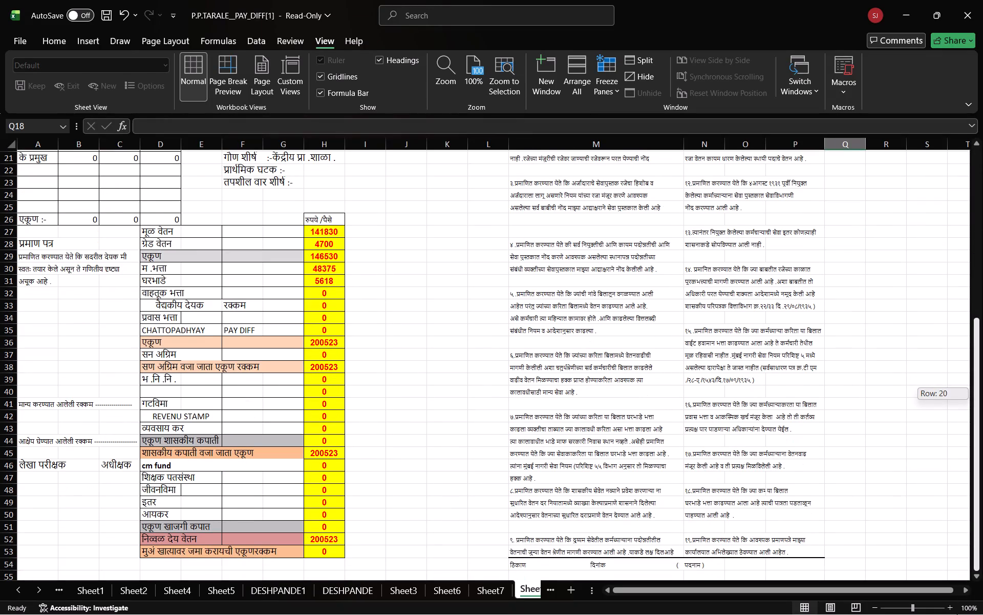
drag(957, 614, 965, 361)
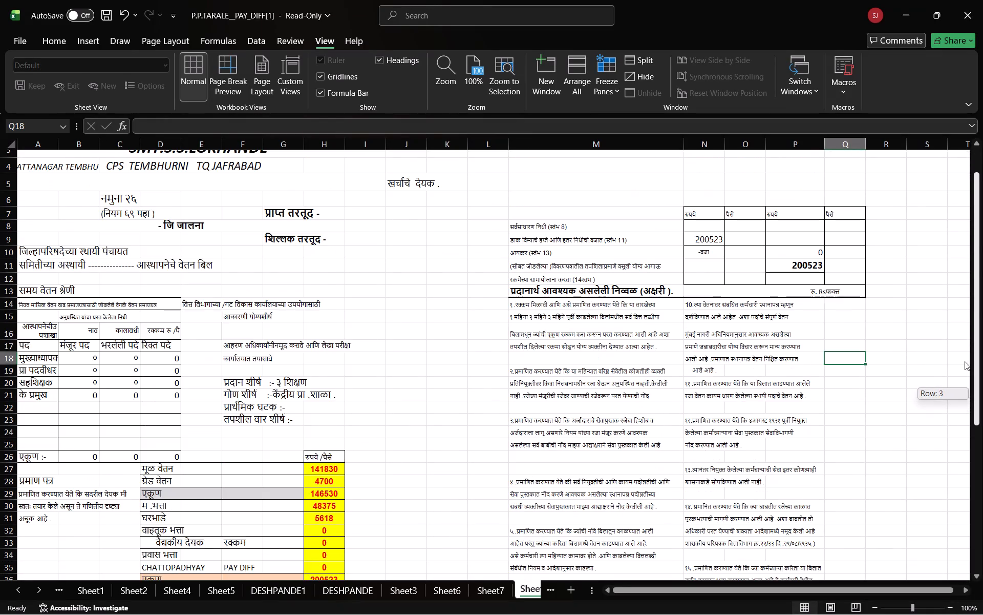
drag(965, 361, 966, 334)
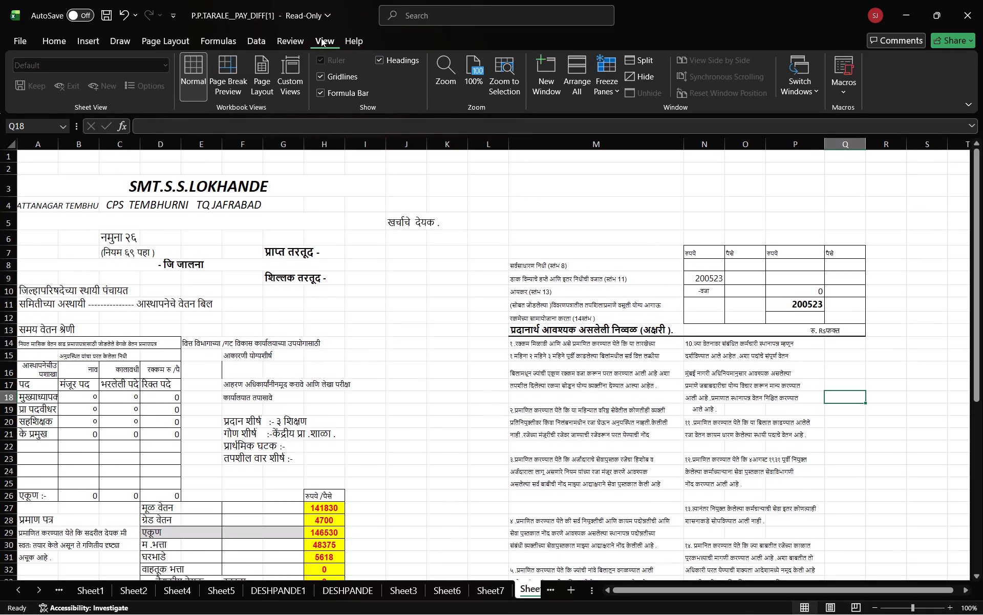
click(223, 73)
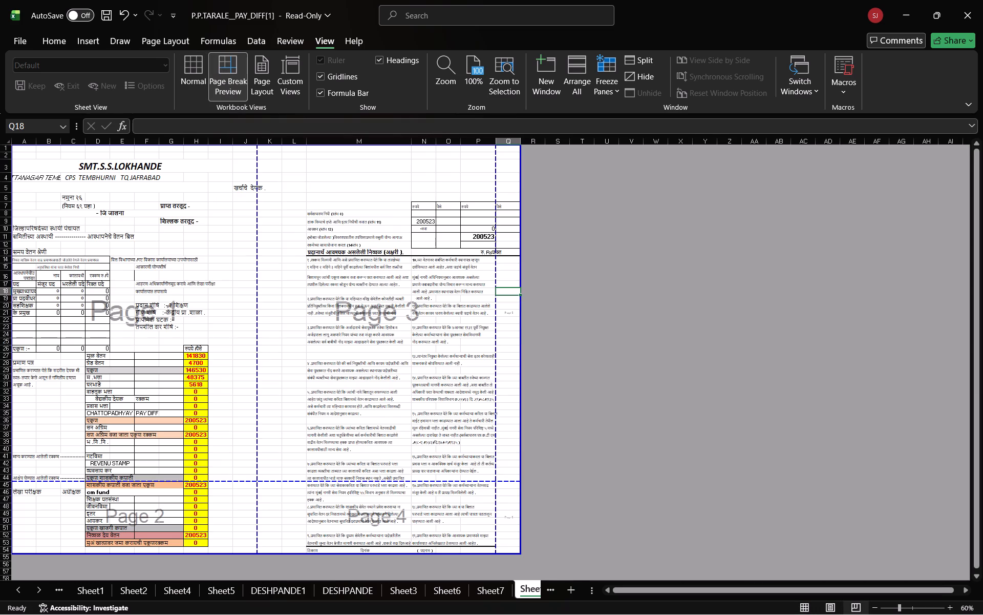
drag(494, 262, 518, 265)
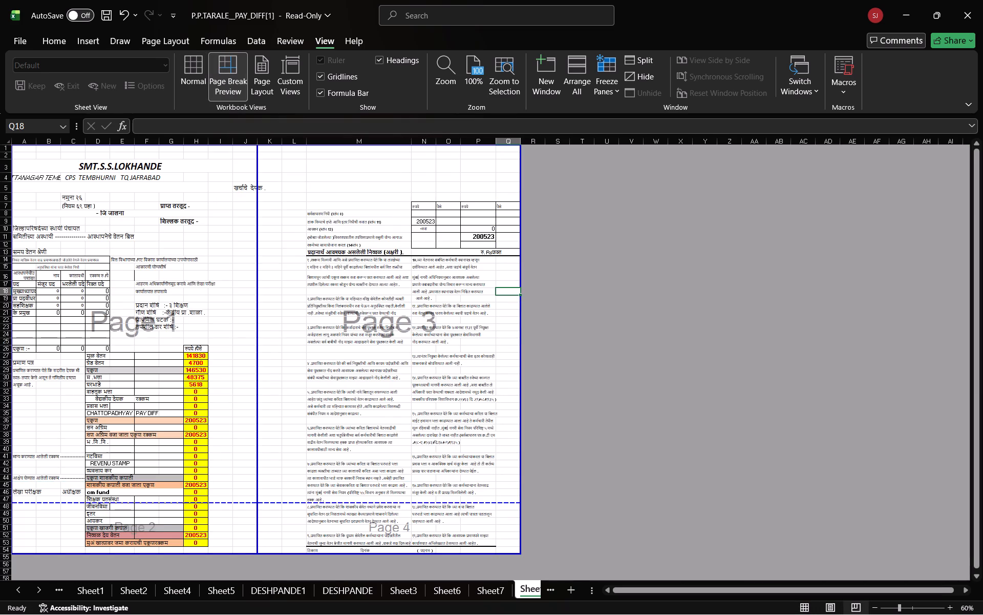
drag(236, 504, 230, 571)
drag(230, 571, 230, 565)
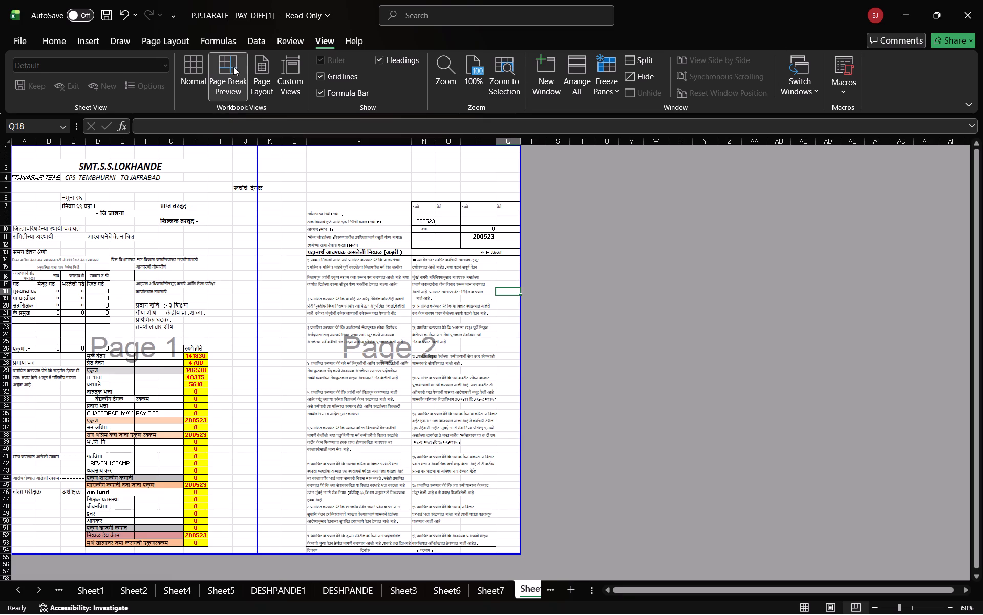
click(196, 64)
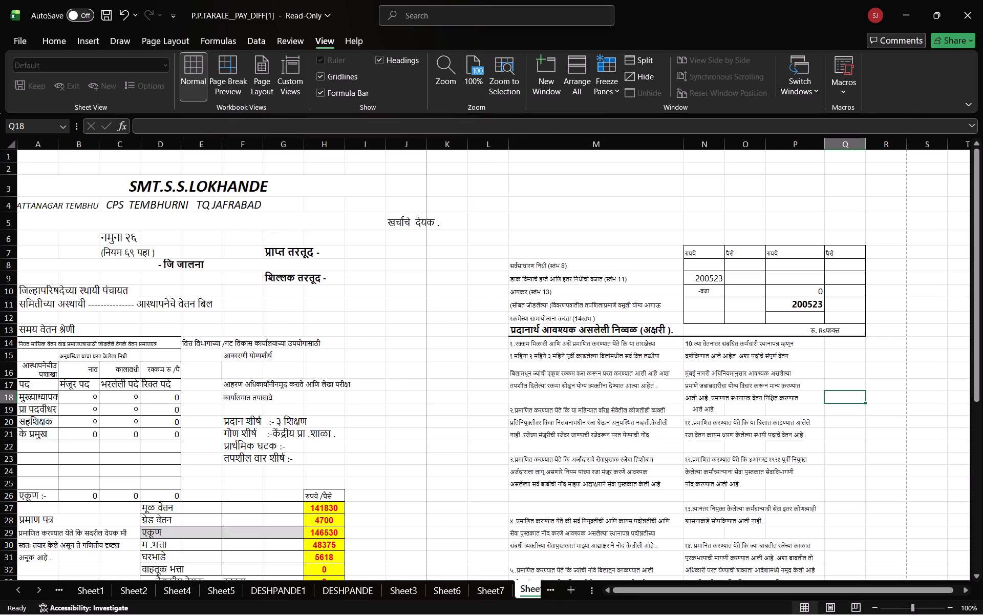
Merge and center the expense bill heading in row 5 across cells I5:J5.
click(265, 210)
click(316, 200)
click(300, 200)
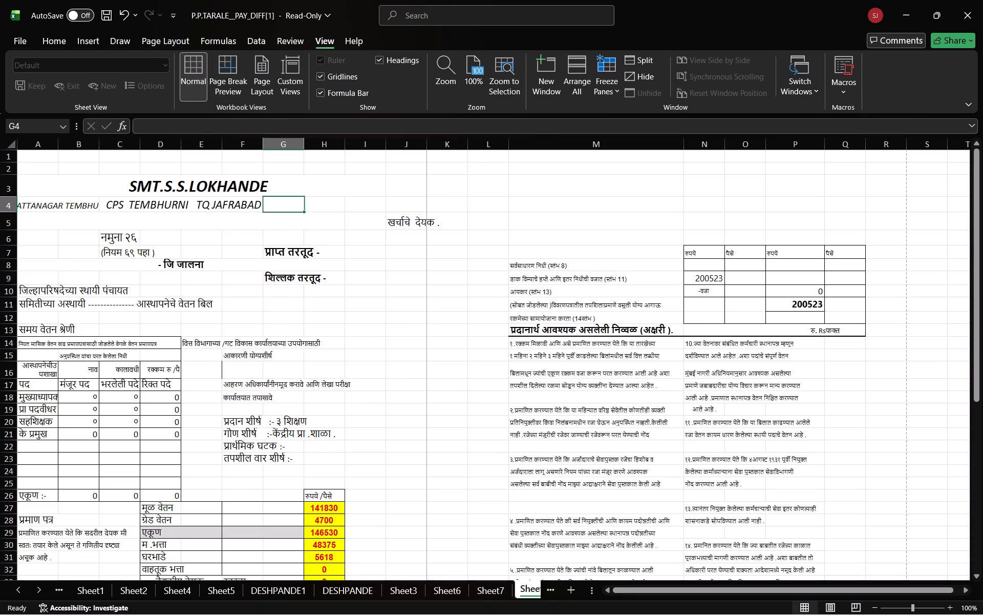
drag(340, 221, 380, 220)
click(376, 244)
drag(368, 219, 412, 221)
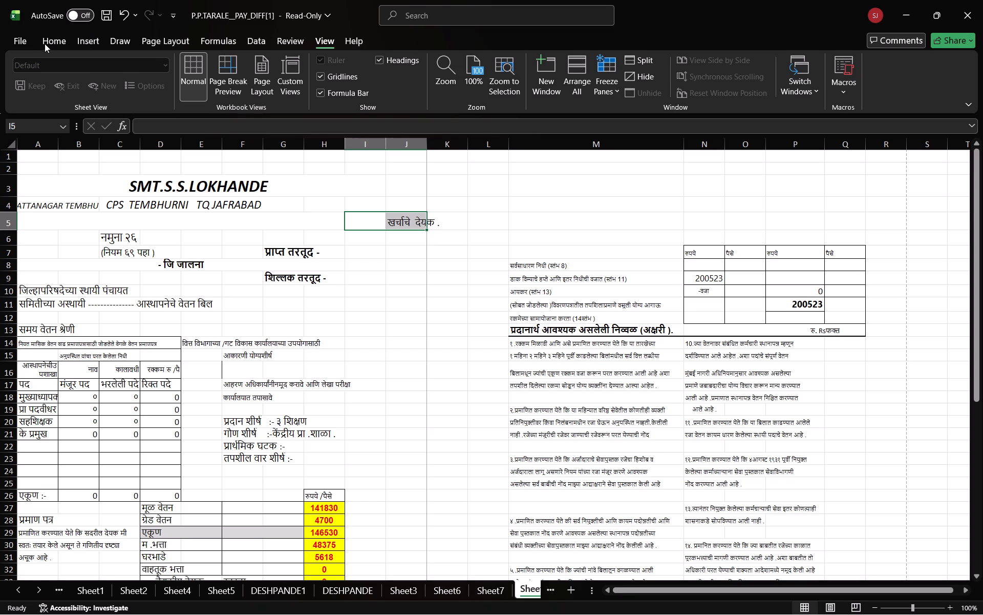
click(44, 44)
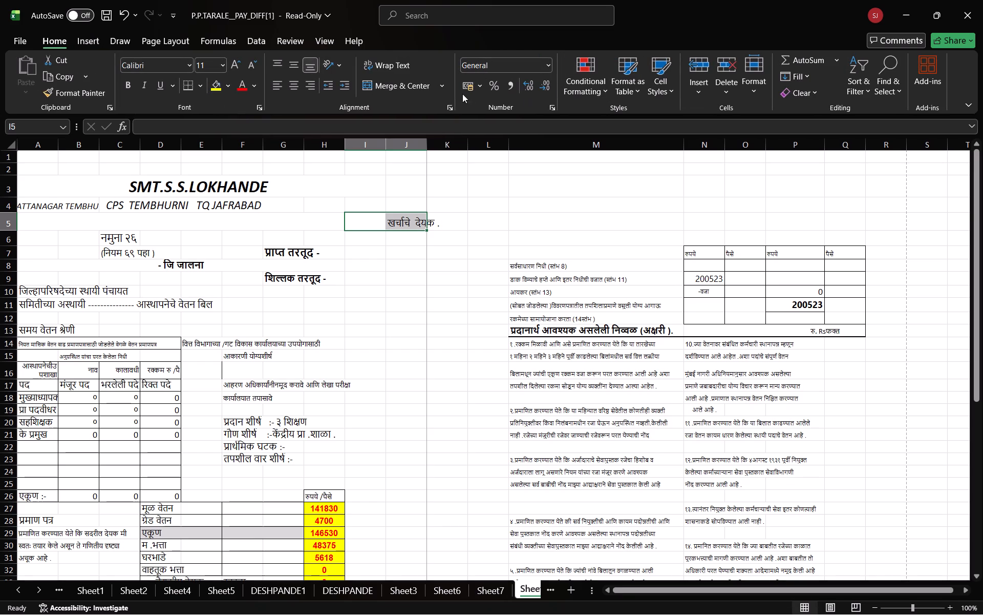
click(365, 87)
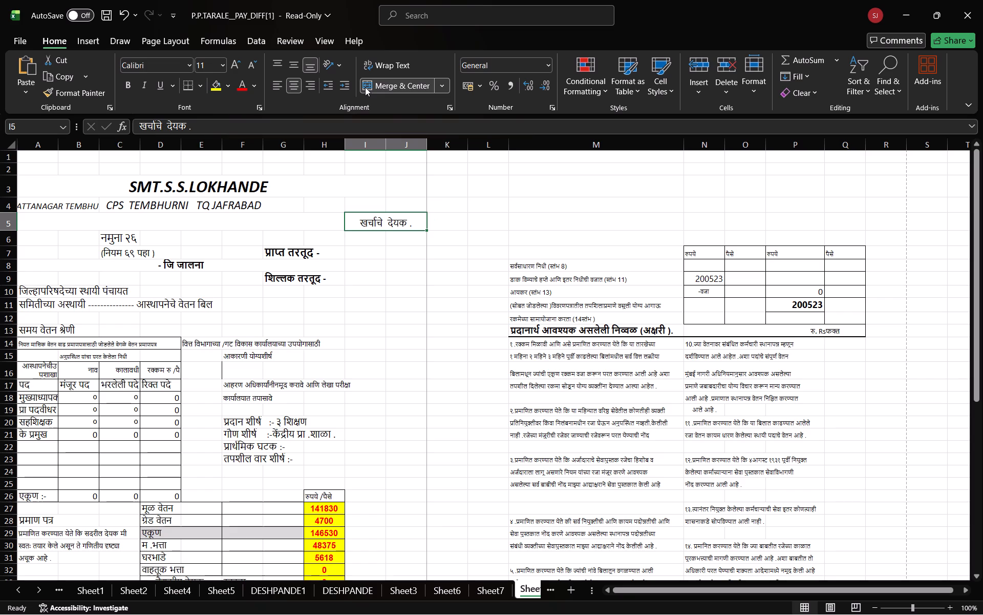
click(365, 87)
click(365, 87)
click(365, 87)
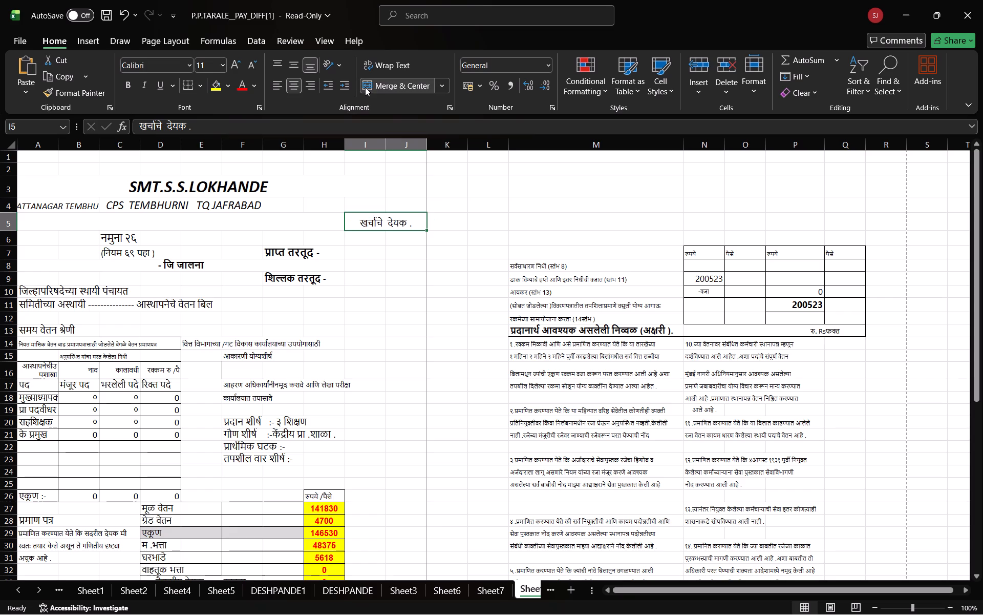
click(365, 87)
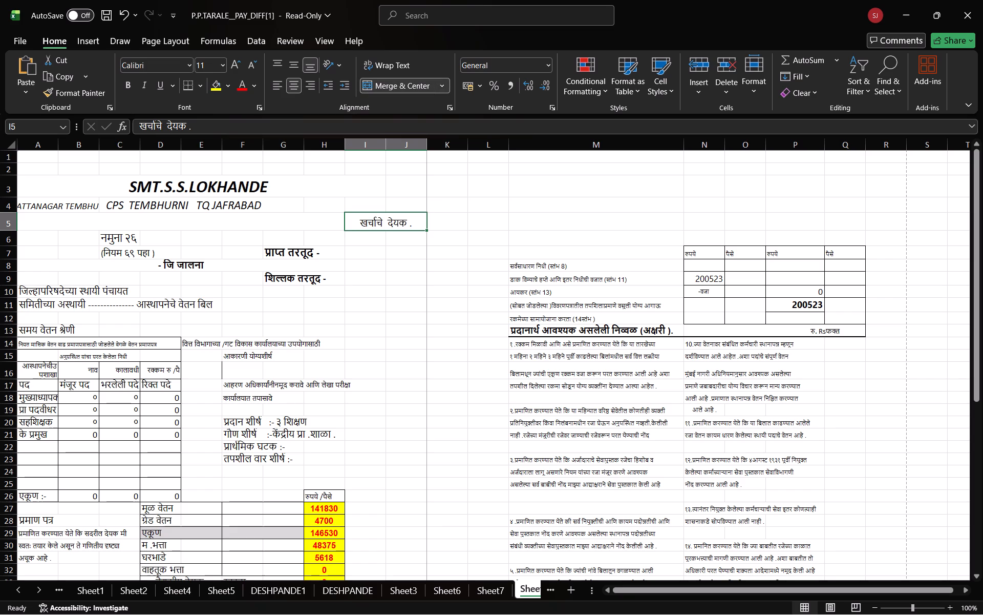
Replace the Marathi expense bill heading in merged cell I5 with EKSTAR.
double_click(414, 222)
drag(414, 222, 345, 238)
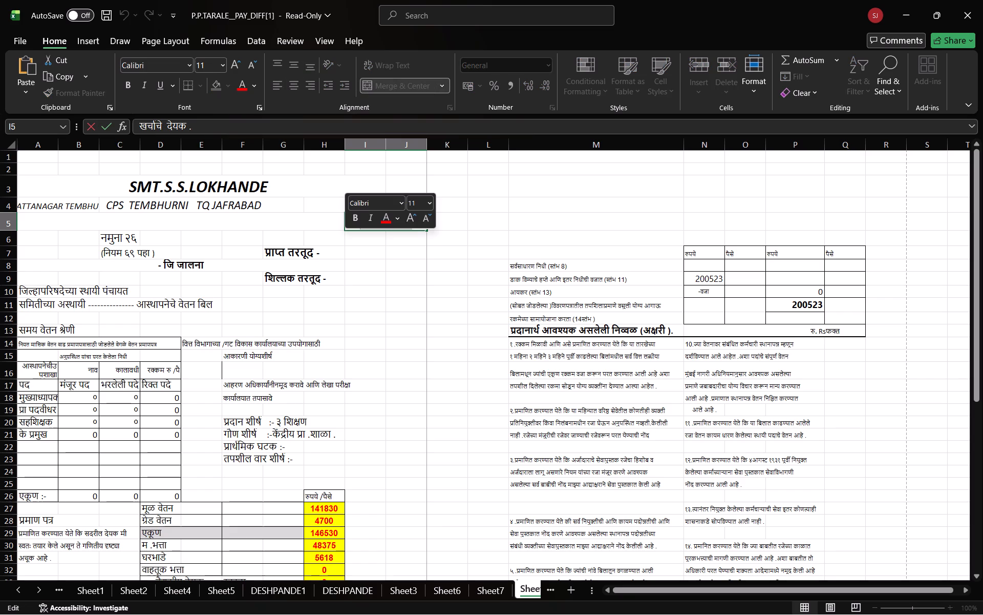
key(e)
text(KSTAR)
key(space)
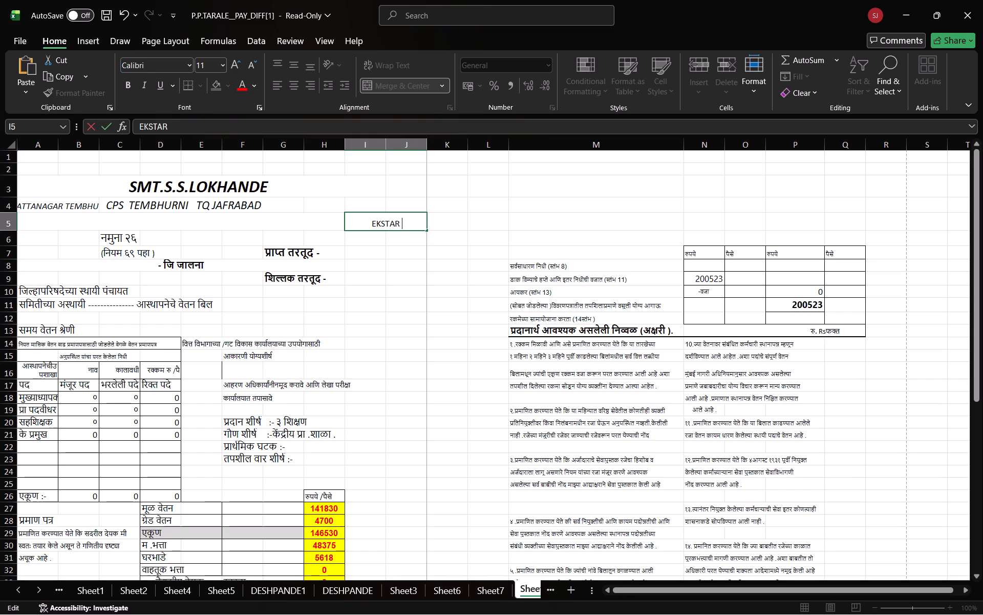
click(475, 606)
click(686, 599)
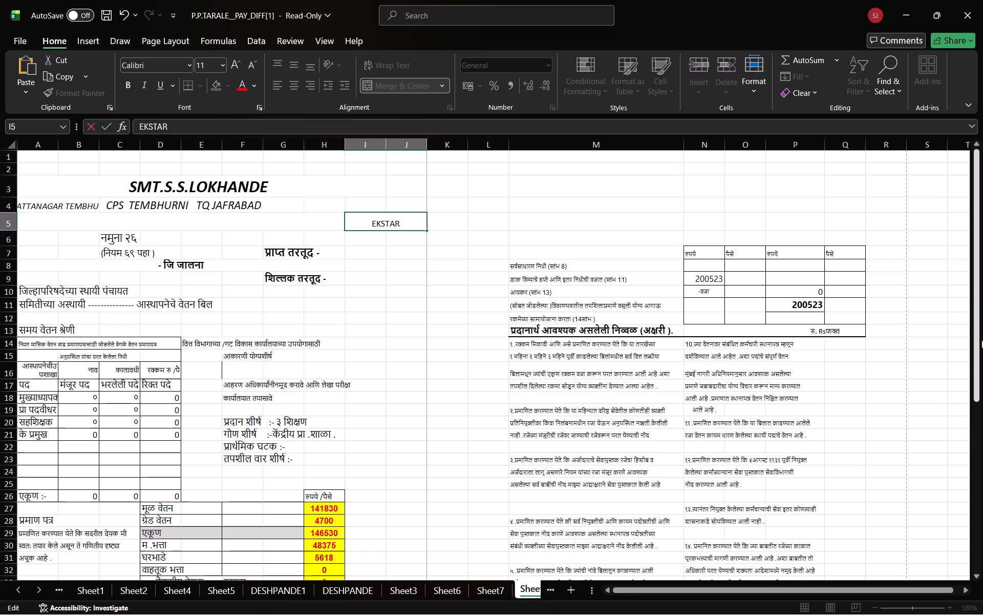
click(919, 270)
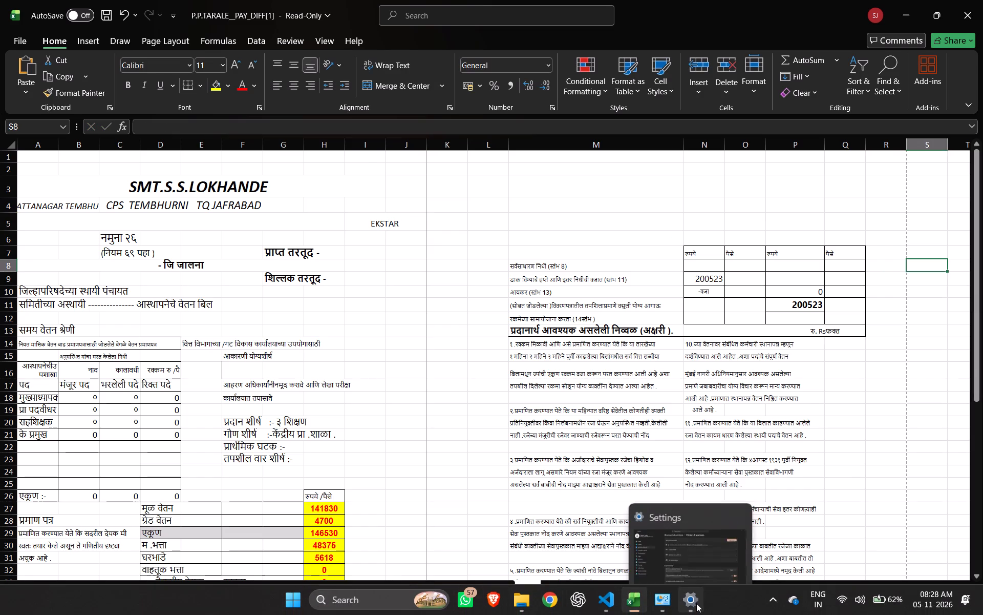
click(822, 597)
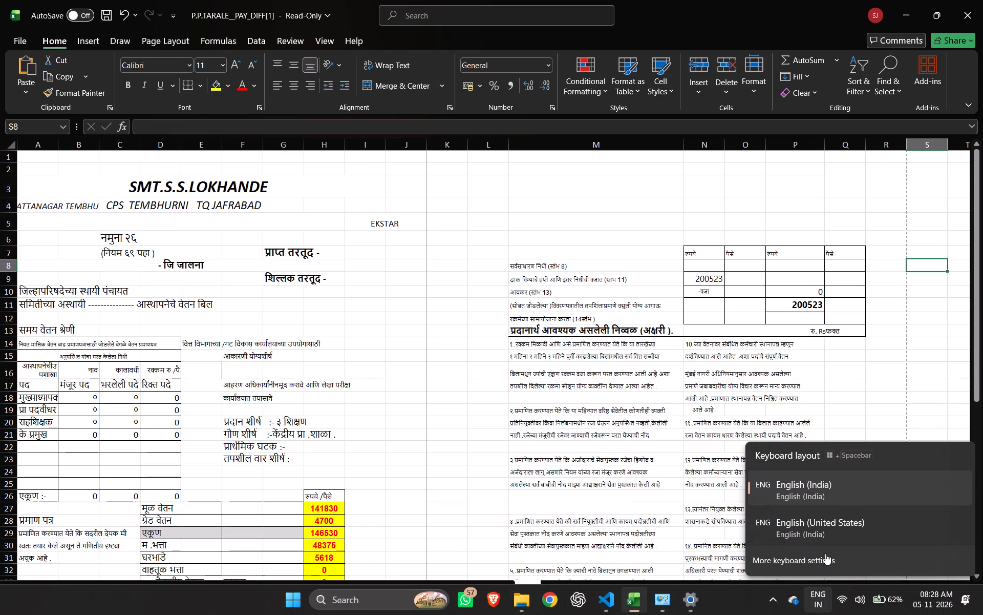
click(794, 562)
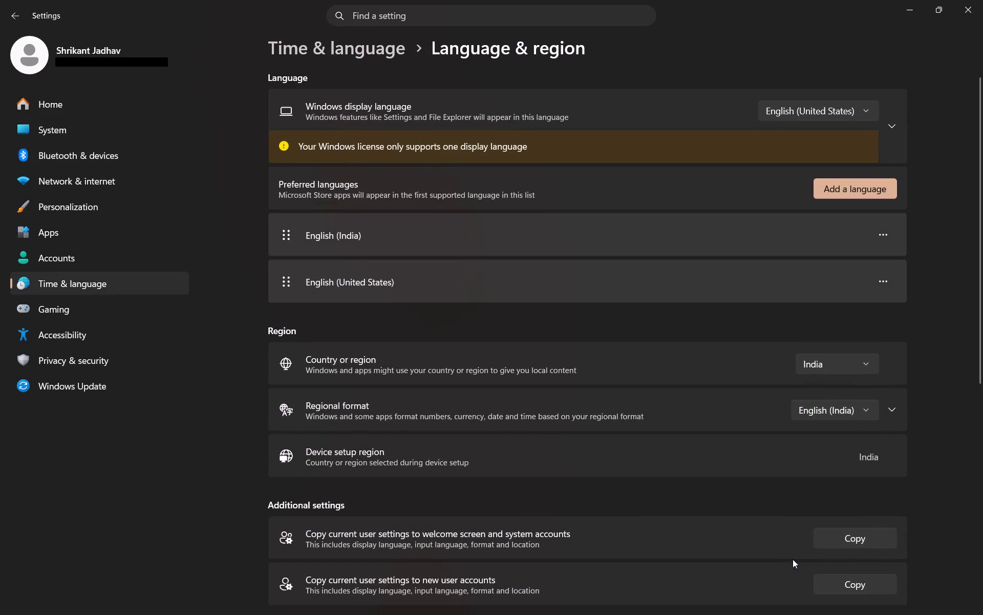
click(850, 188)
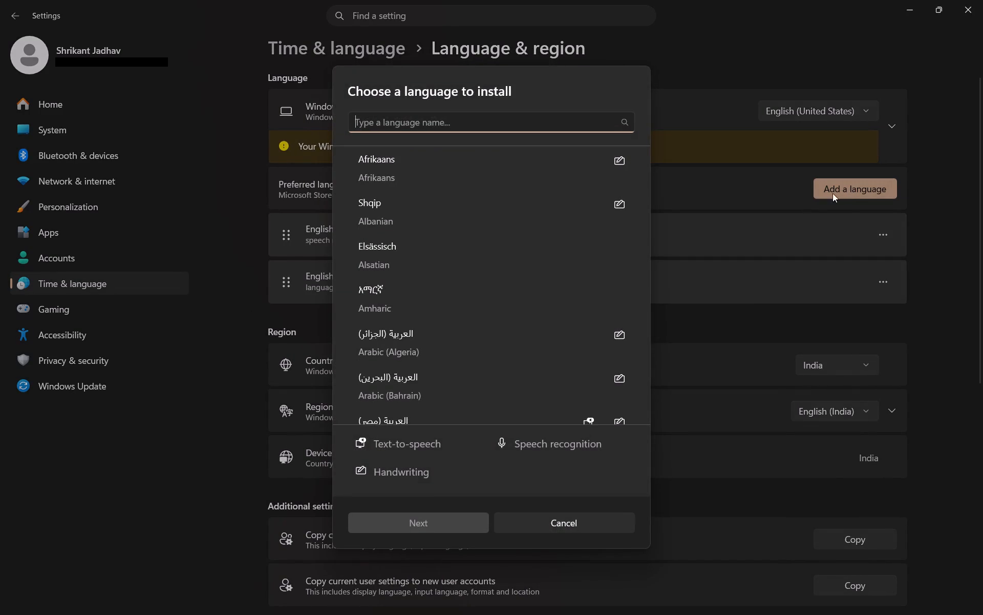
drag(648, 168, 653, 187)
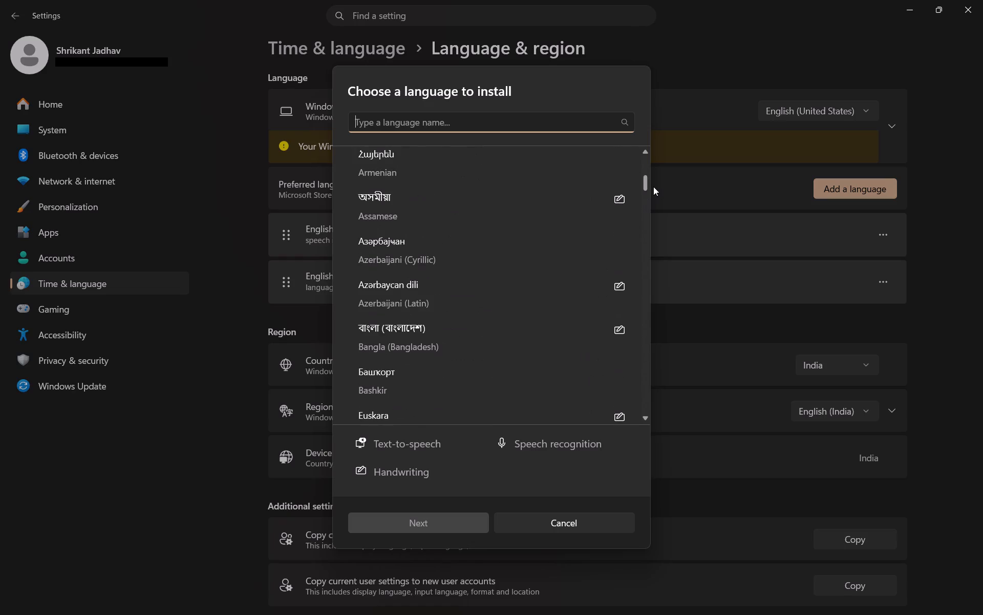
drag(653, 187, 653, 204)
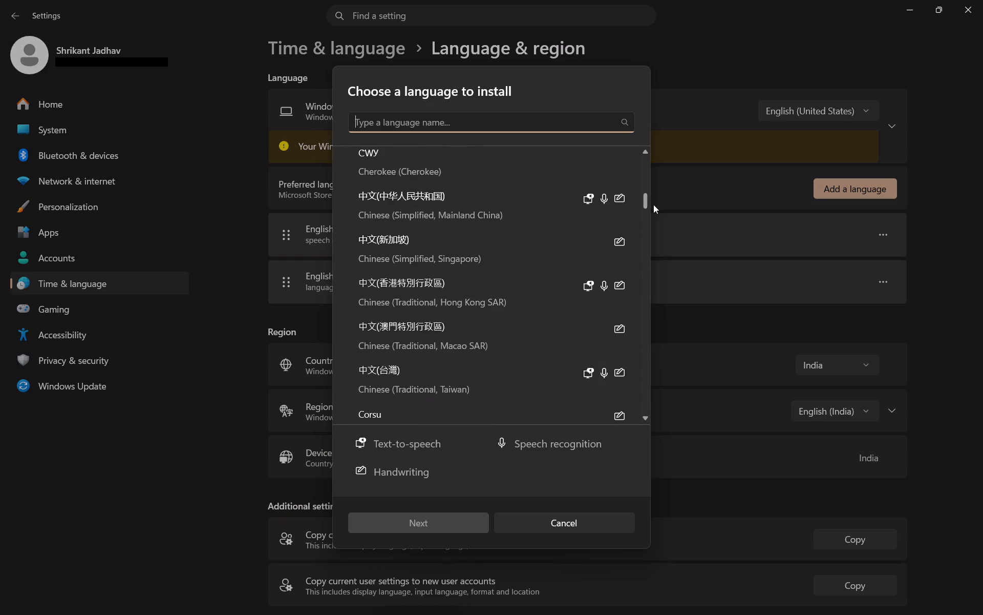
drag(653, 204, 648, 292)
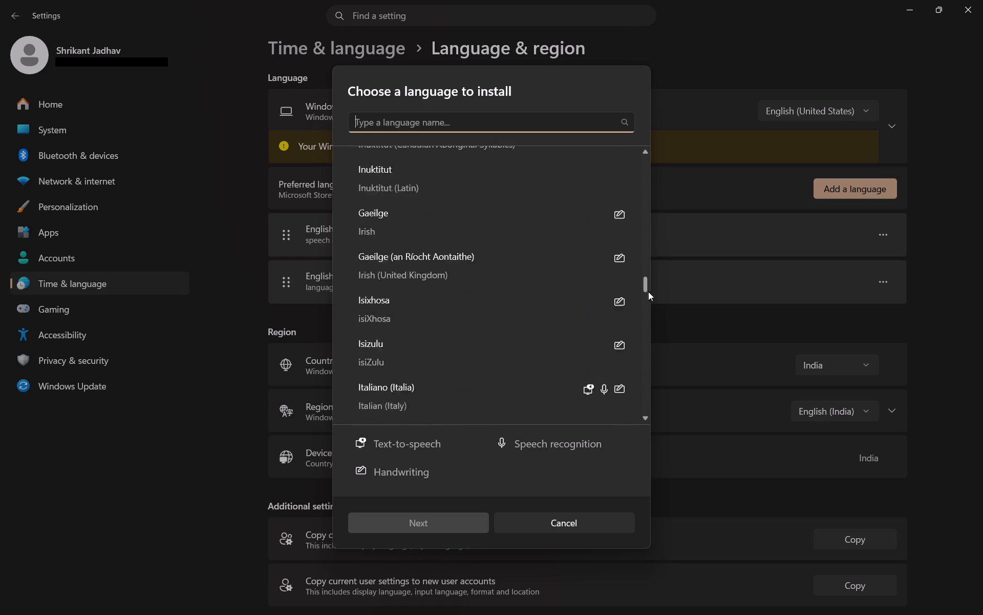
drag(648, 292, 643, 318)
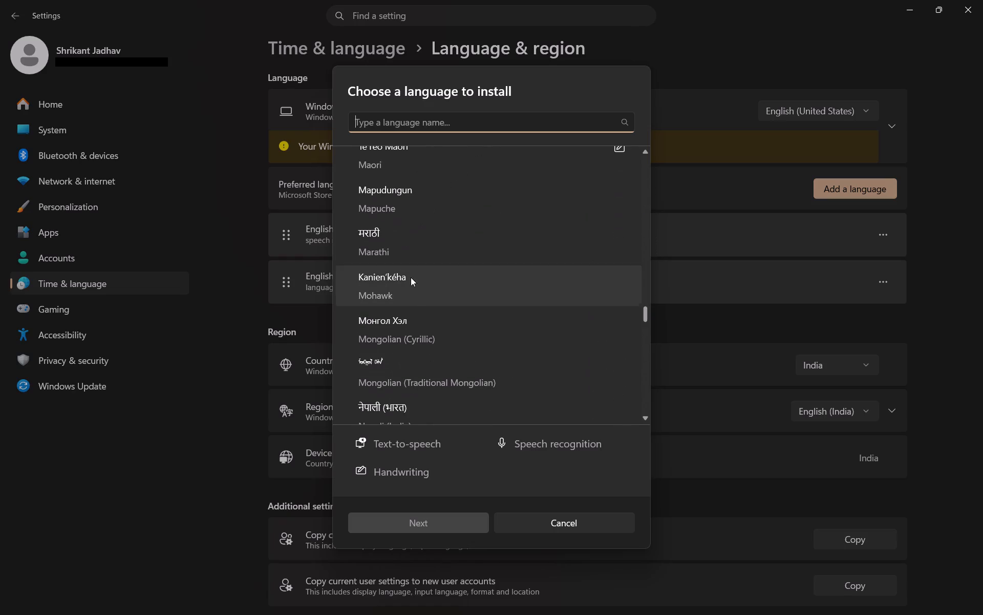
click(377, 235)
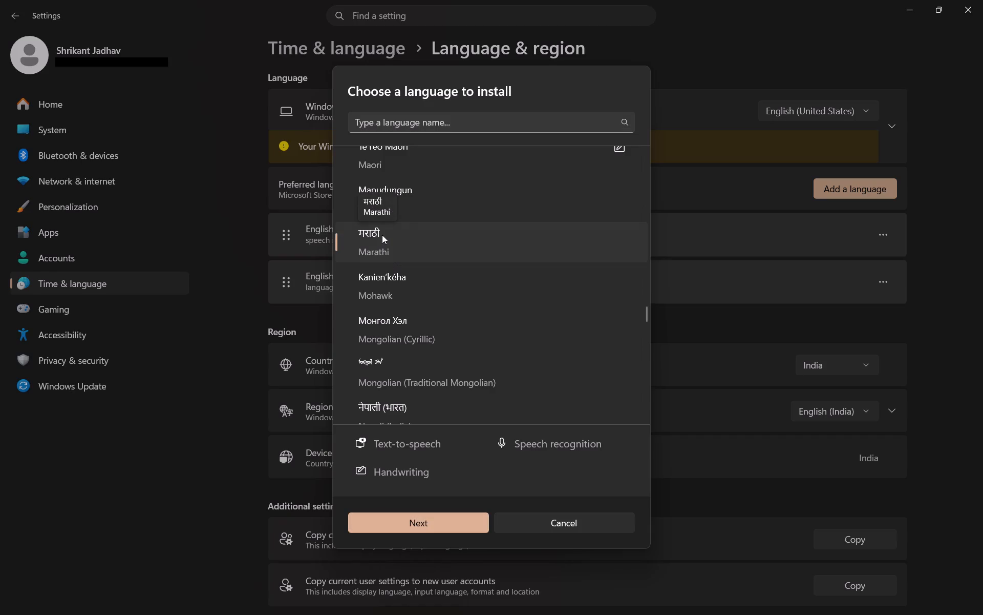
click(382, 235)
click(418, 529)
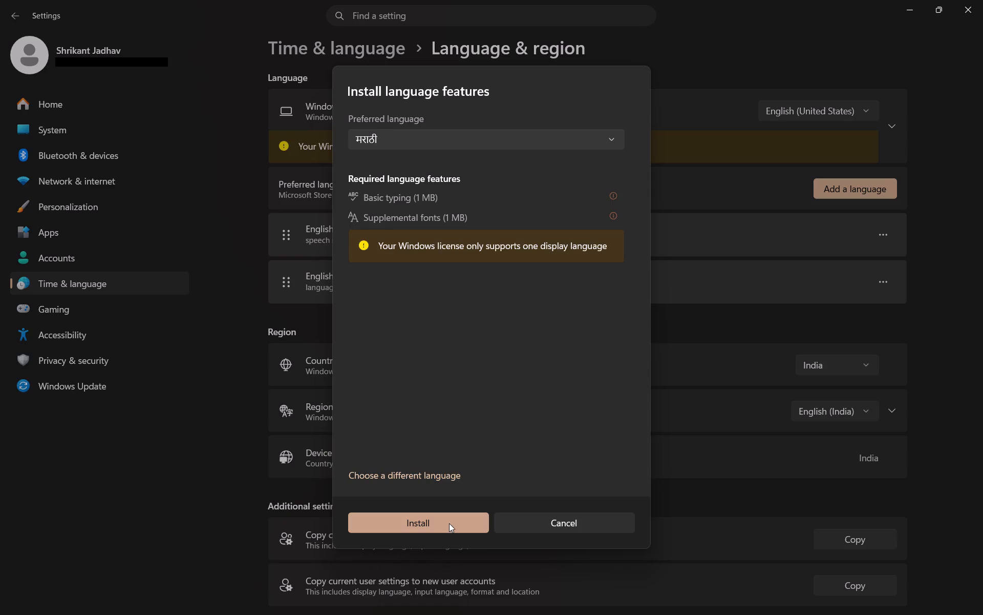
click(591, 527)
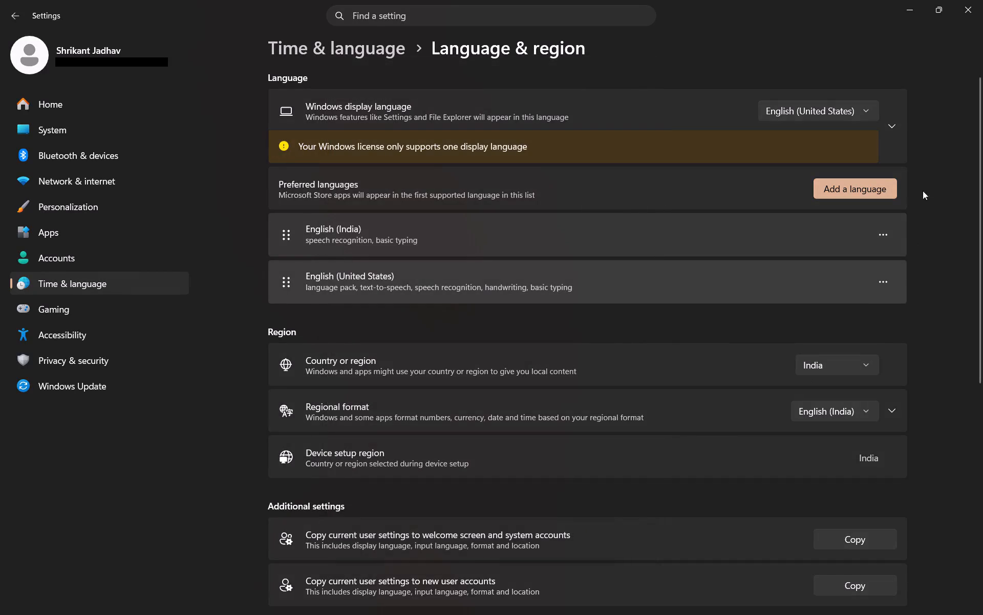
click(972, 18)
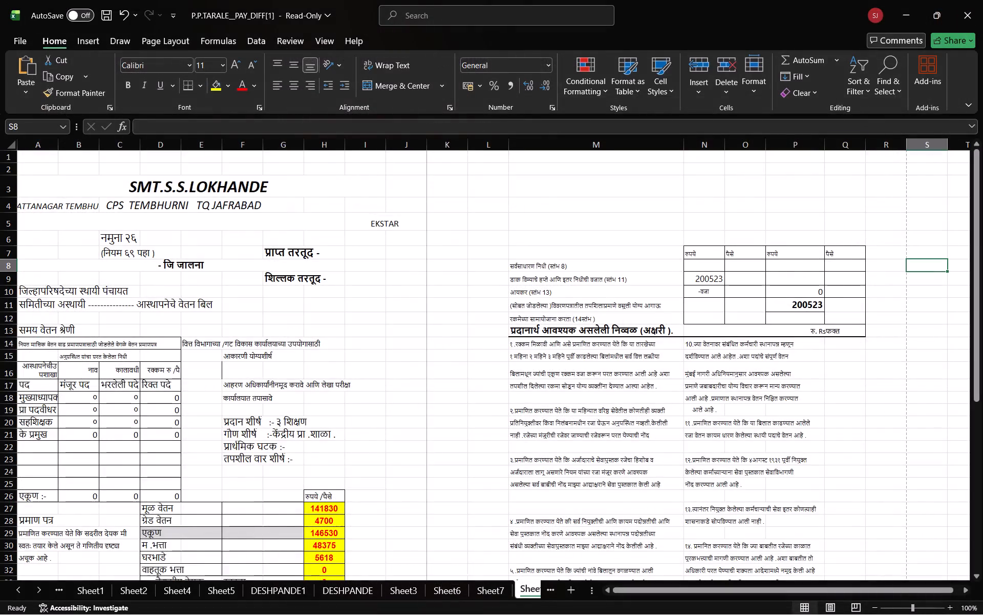
Extend the heading in I5 to read EKSTAR PAYSCALE DIFFERENCE.
click(403, 219)
double_click(404, 218)
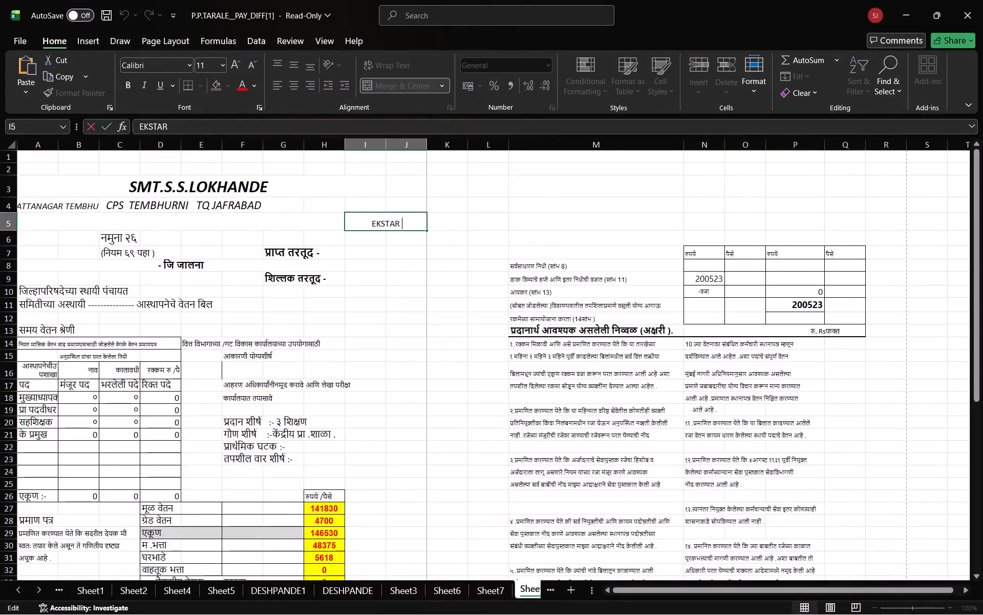
text(PAYSCALE DIFFERENCE)
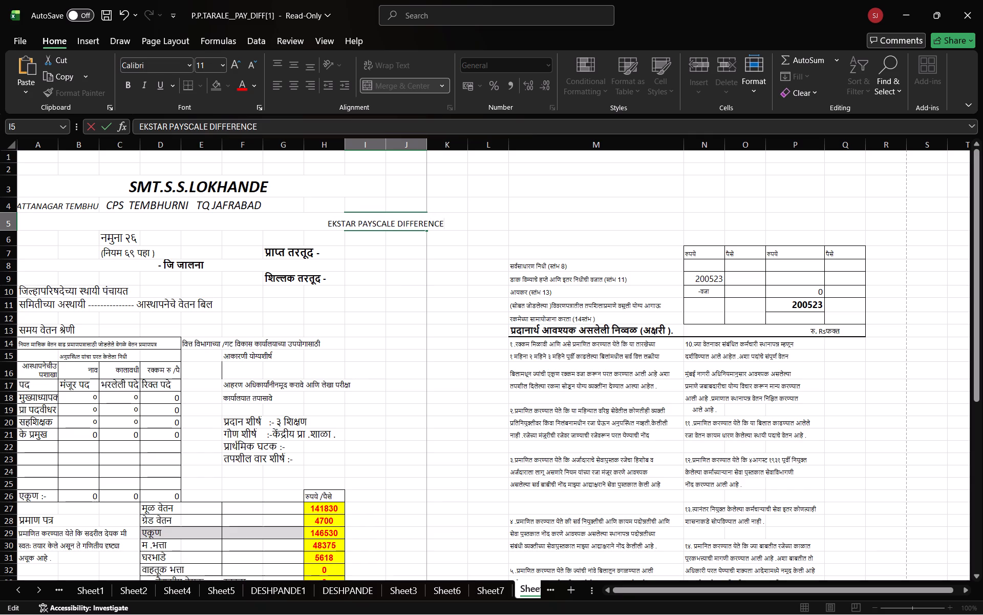
click(382, 273)
click(454, 274)
Unmerge the row 5 cells across A5:J5 that hold the payscale difference heading.
drag(318, 221, 330, 221)
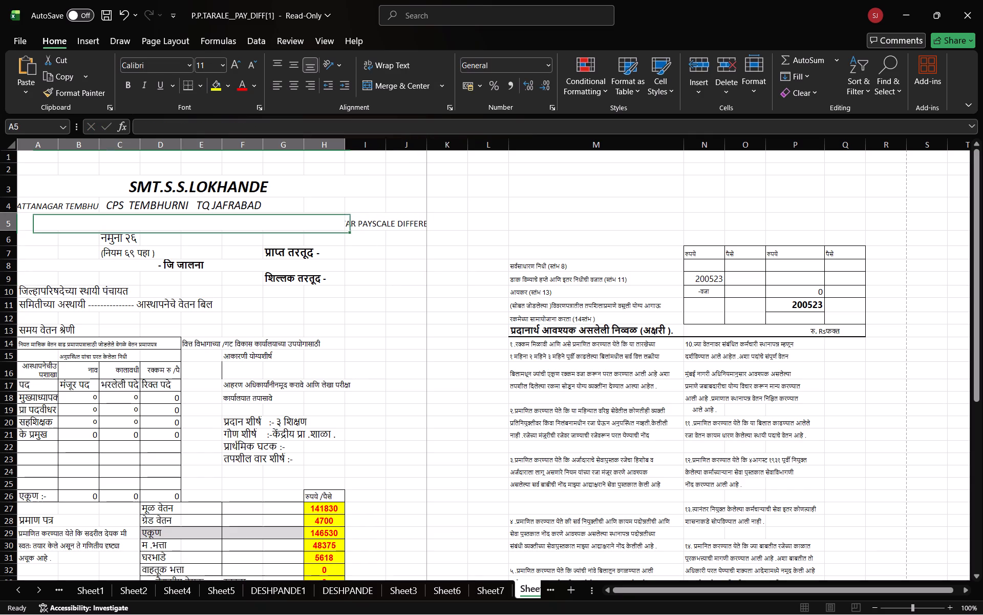
drag(330, 221, 382, 220)
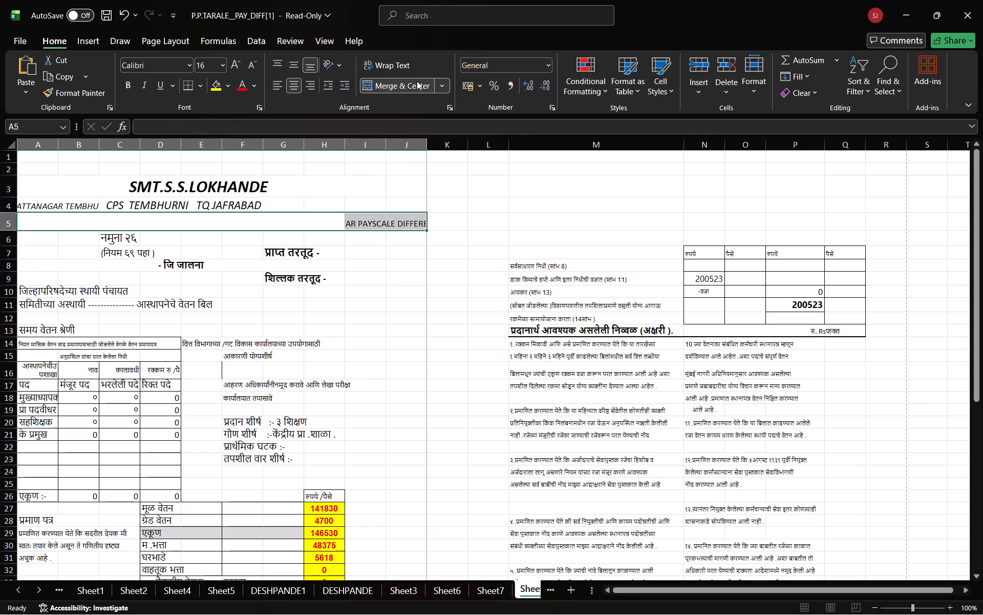
click(366, 88)
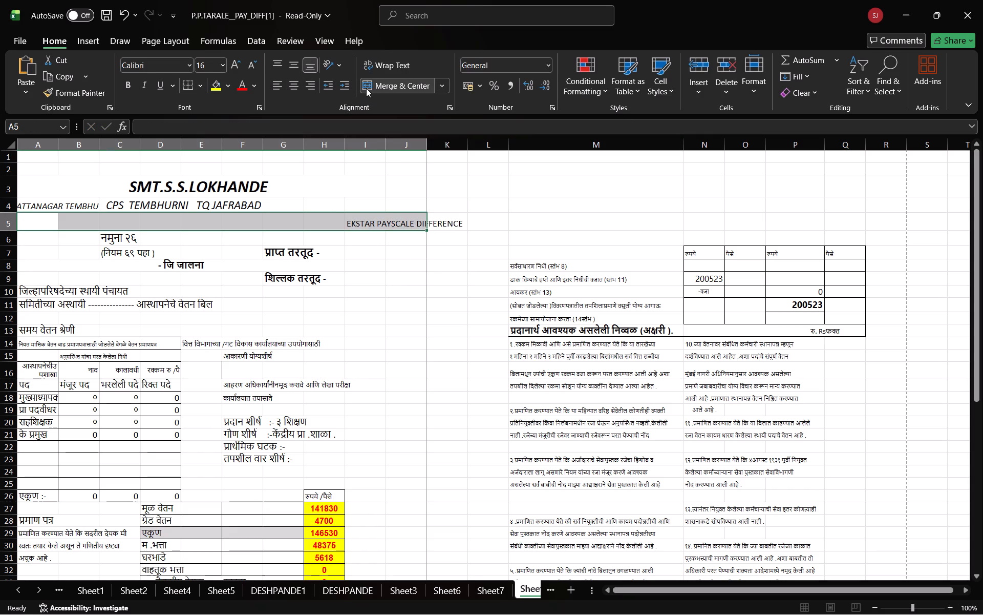
Merge and center the EKSTAR PAYSCALE DIFFERENCE heading across cells A5:J5.
click(366, 88)
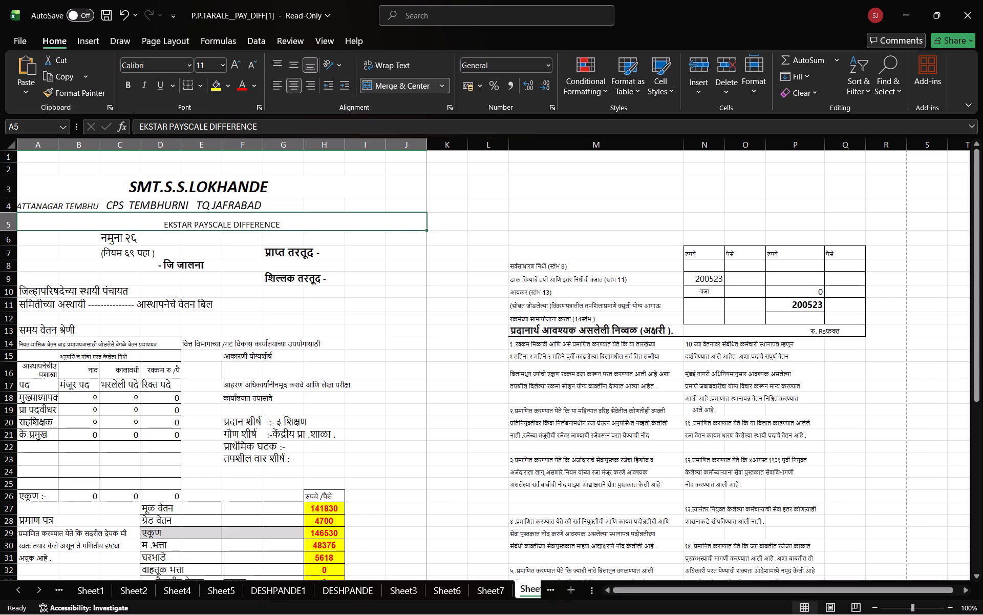
click(345, 219)
click(368, 276)
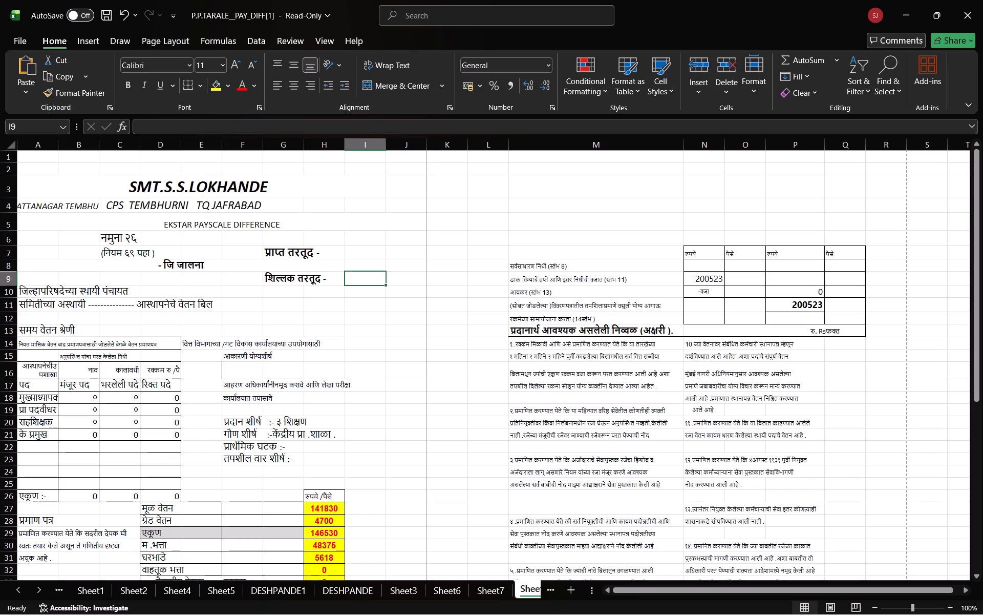
Set the font size of the payscale difference heading in row 5 to 12.
click(242, 228)
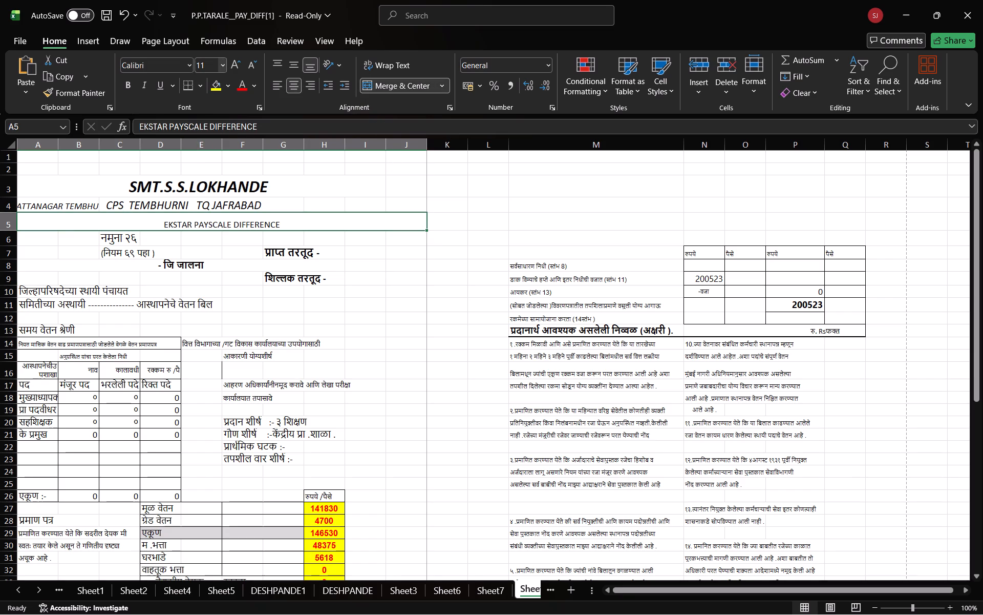
click(221, 65)
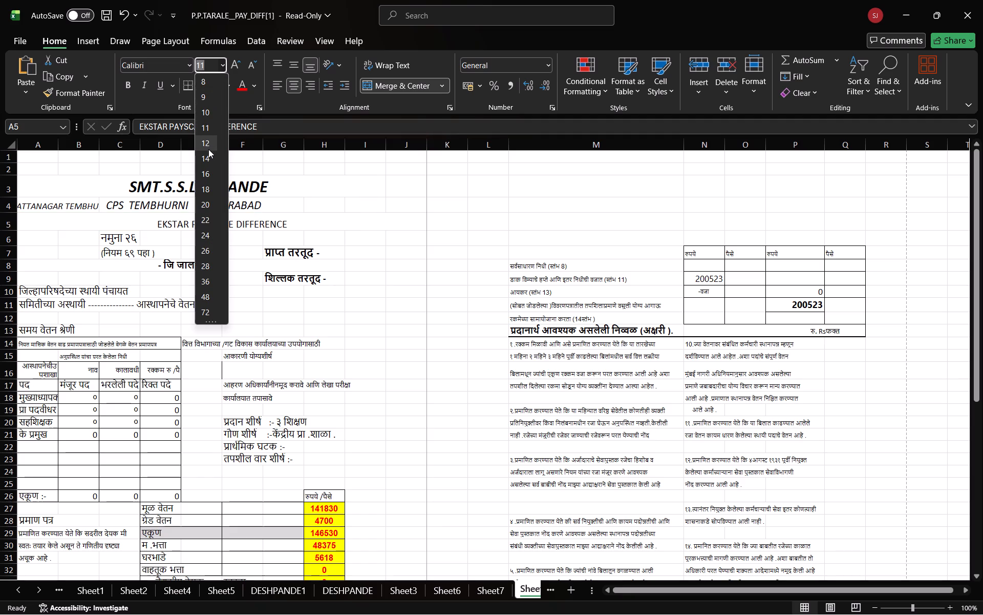
click(208, 149)
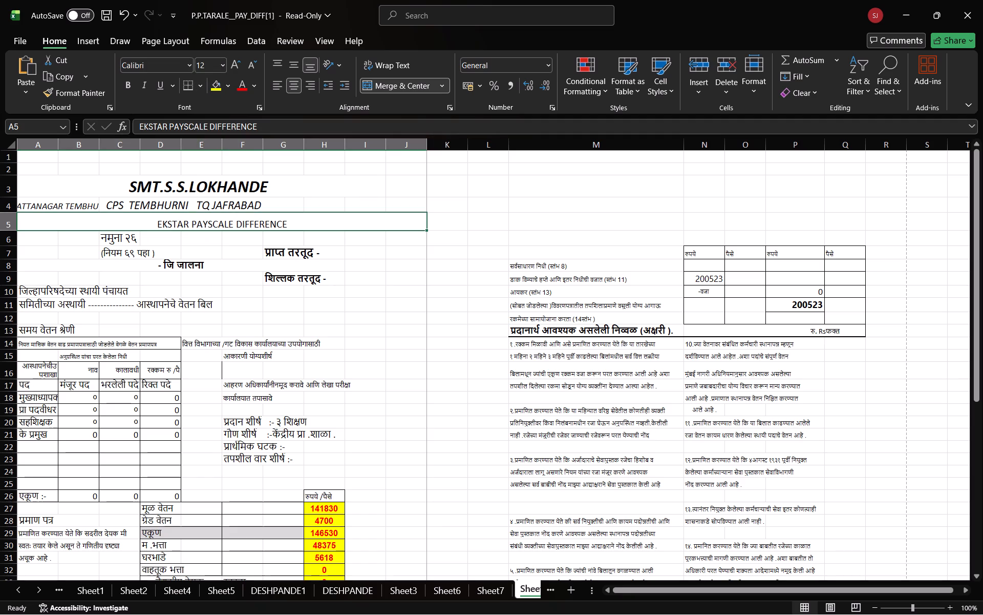
click(386, 252)
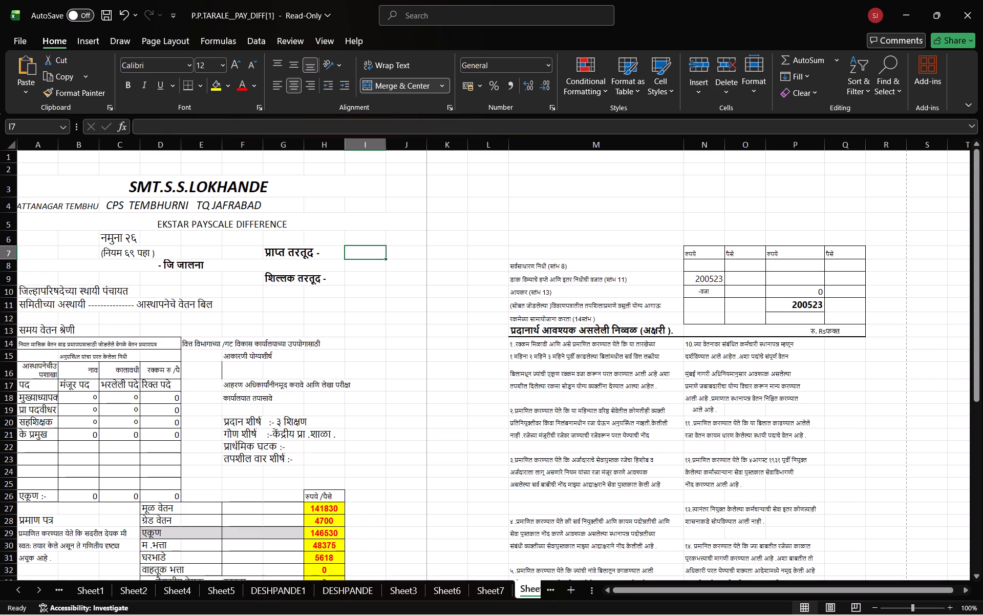
click(365, 288)
Widen column B slightly to give the school name in merged cell A4 more room.
click(168, 264)
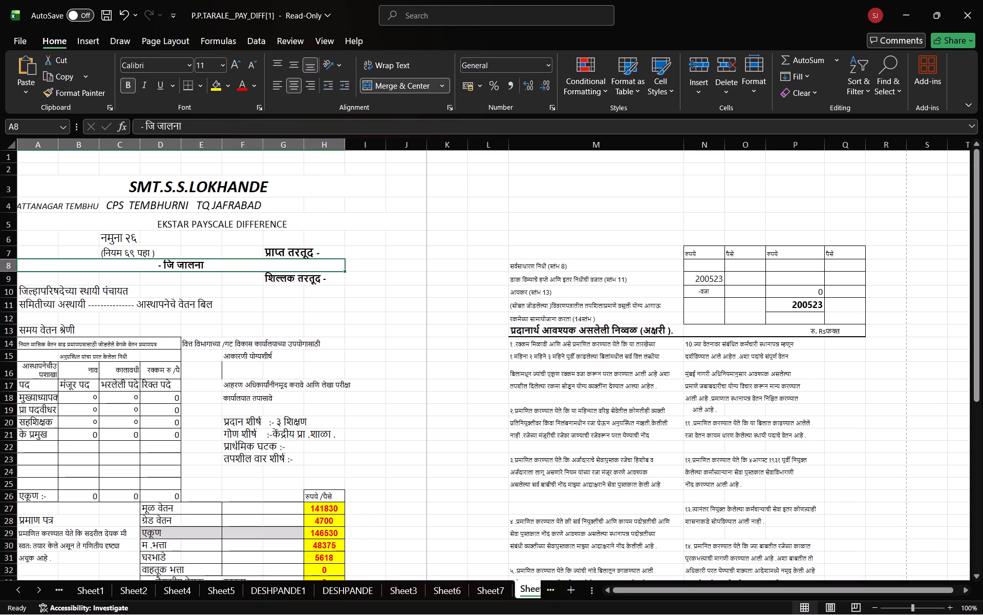
click(73, 207)
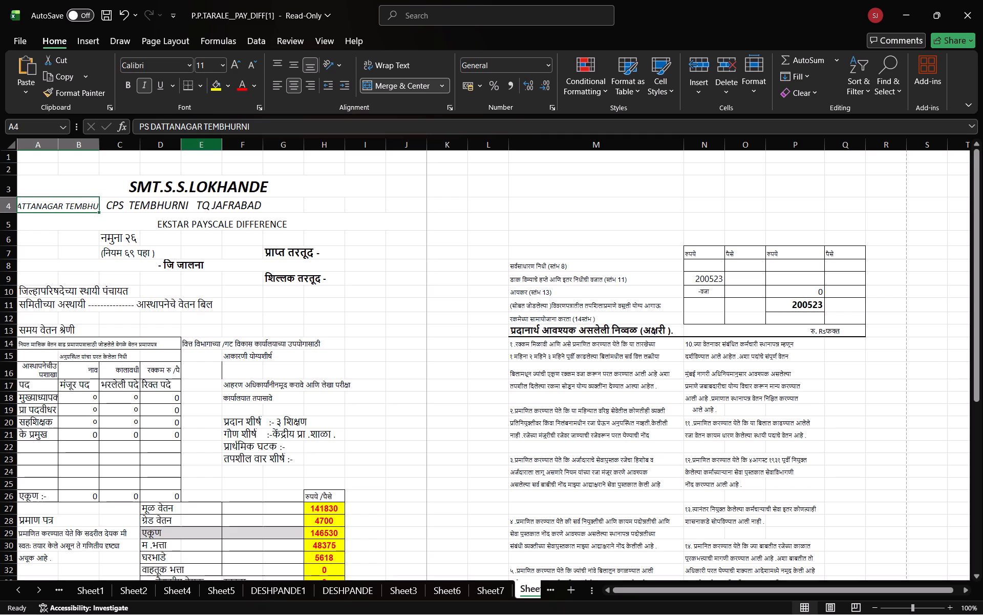
drag(98, 150, 105, 151)
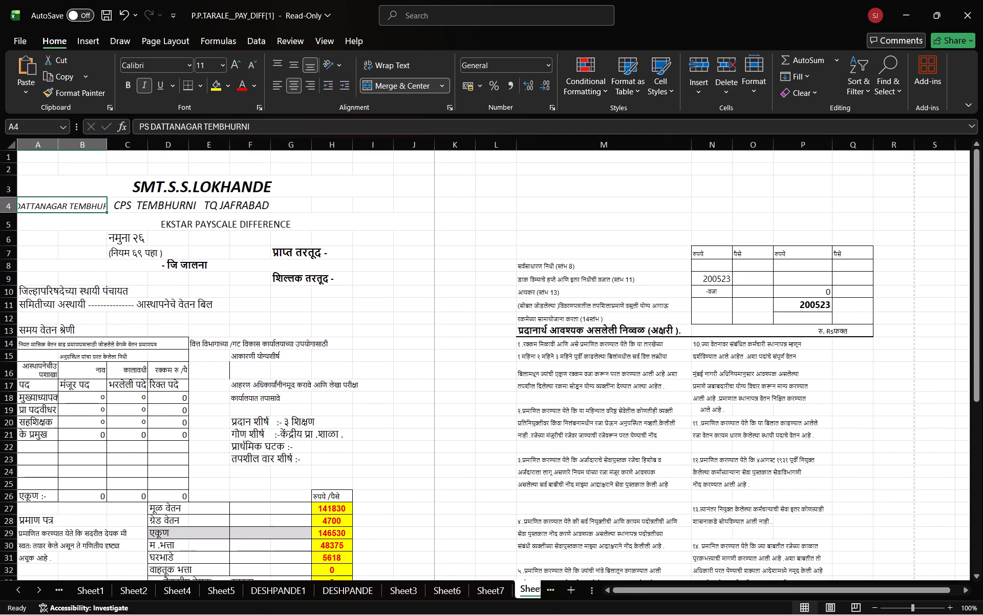
click(377, 340)
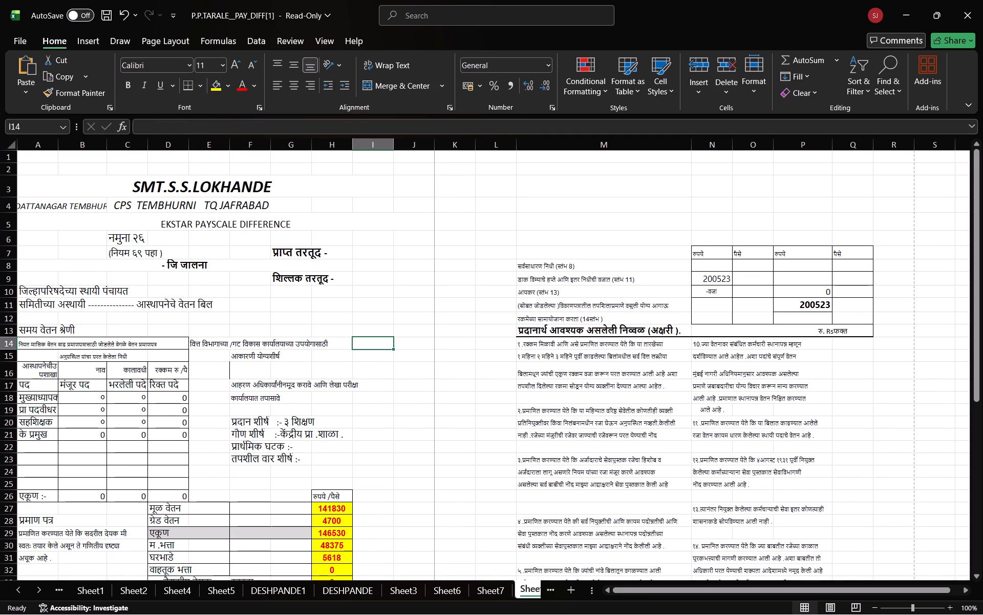
click(434, 180)
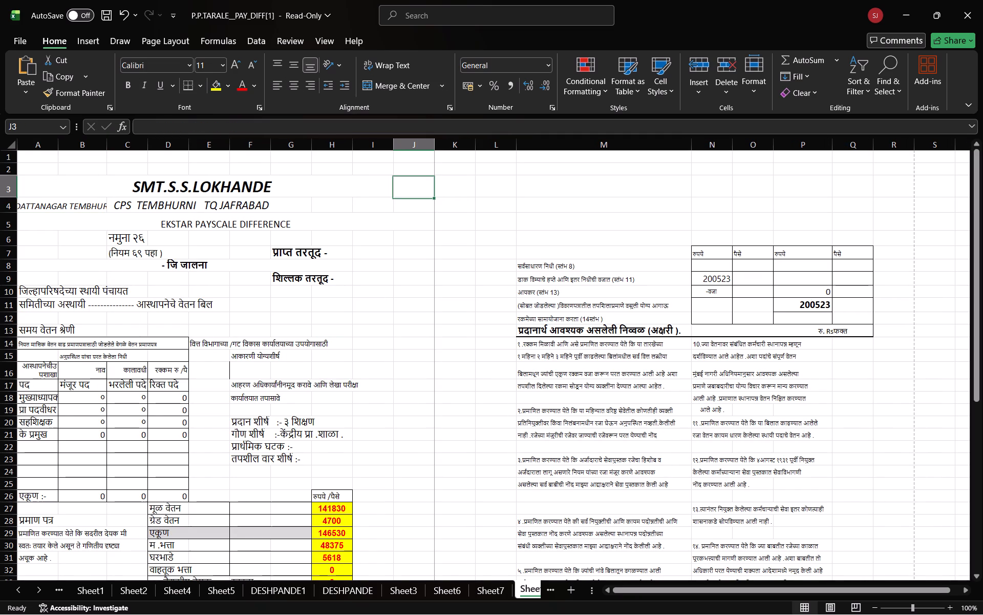
click(404, 329)
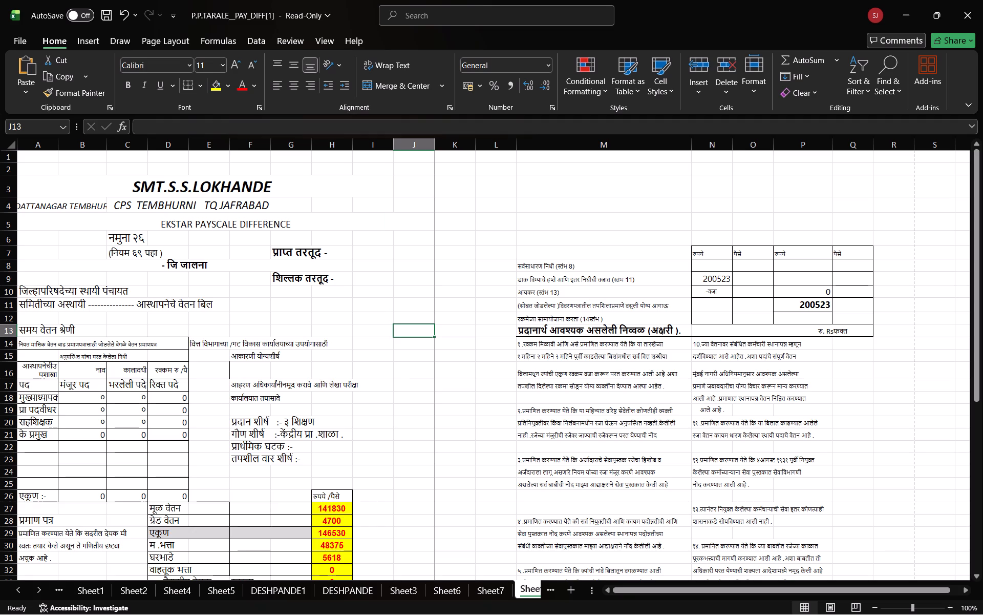
Print two copies of page 1 only of the bill form on the Canon LBP2900.
key(ctrl+p)
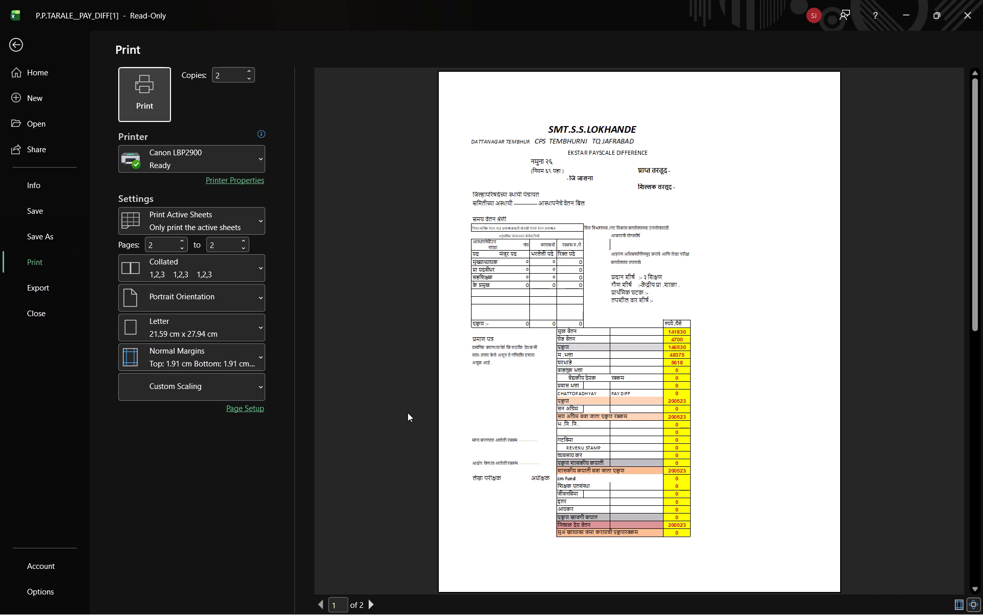
key(ctrl+p)
click(179, 247)
click(242, 247)
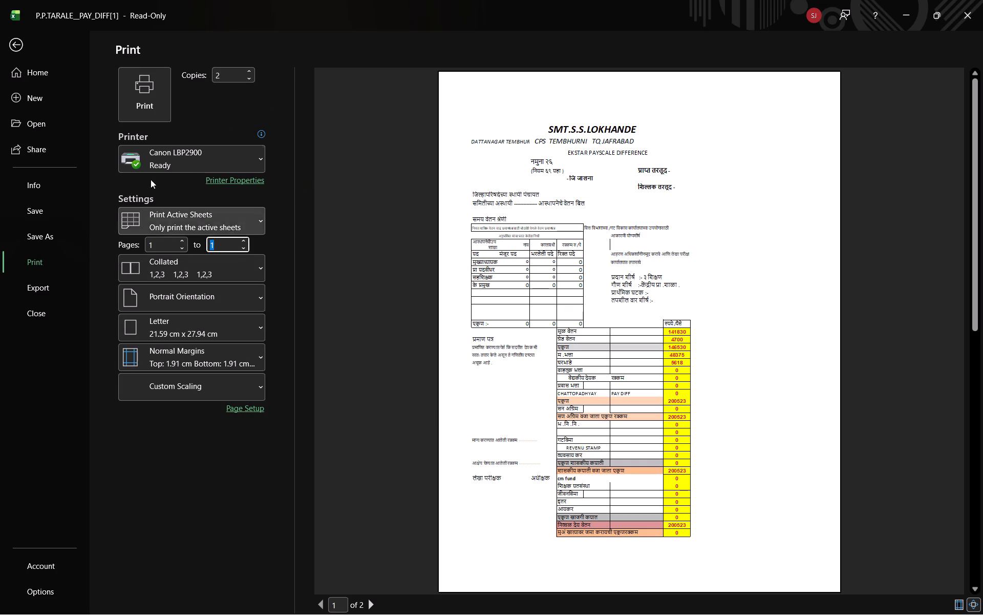
click(143, 94)
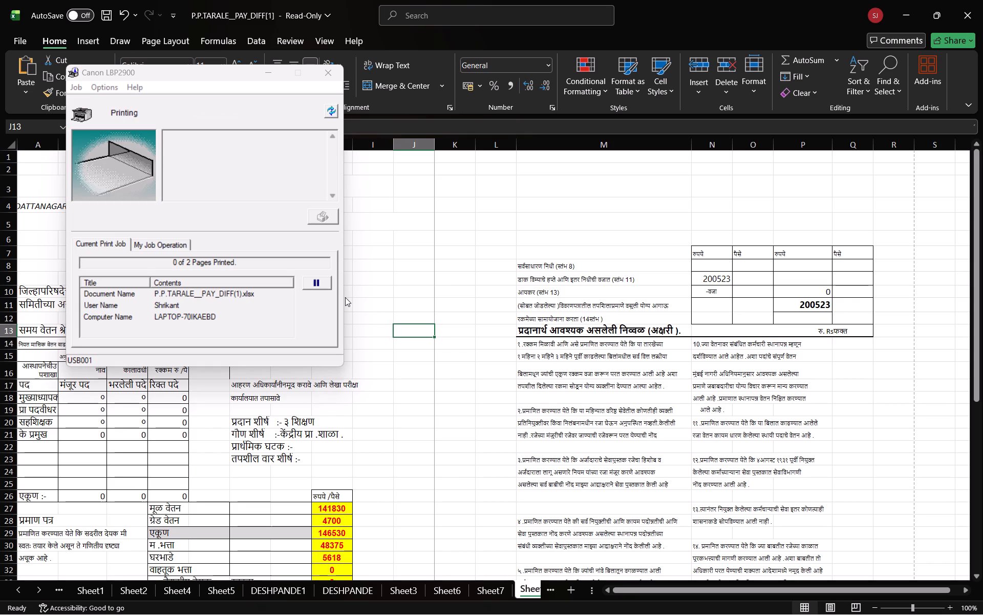
Dismiss the printer status window and print two copies of page 2 only of the bill form on the Canon LBP2900.
key(ctrl+p)
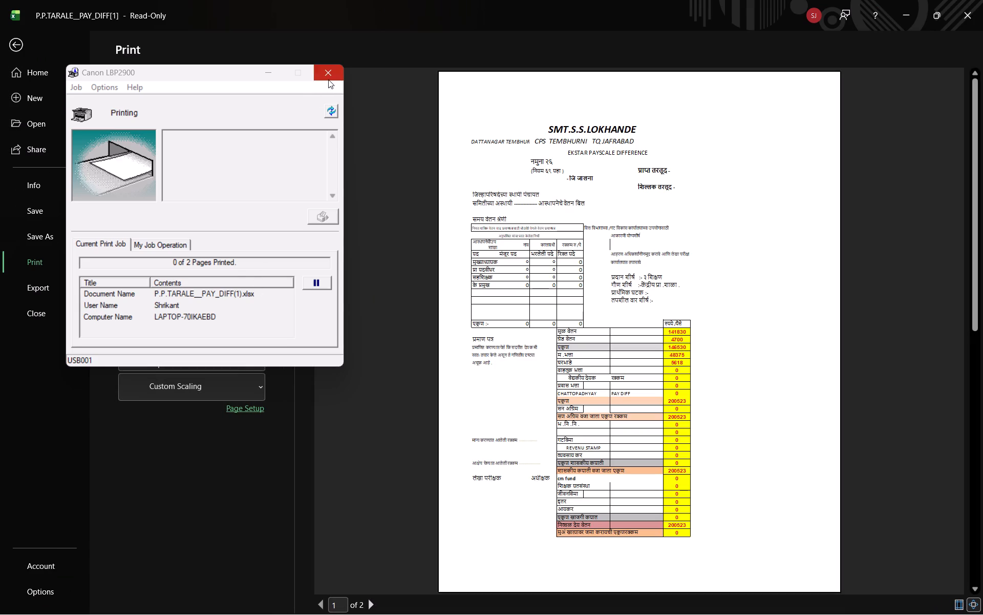
click(328, 79)
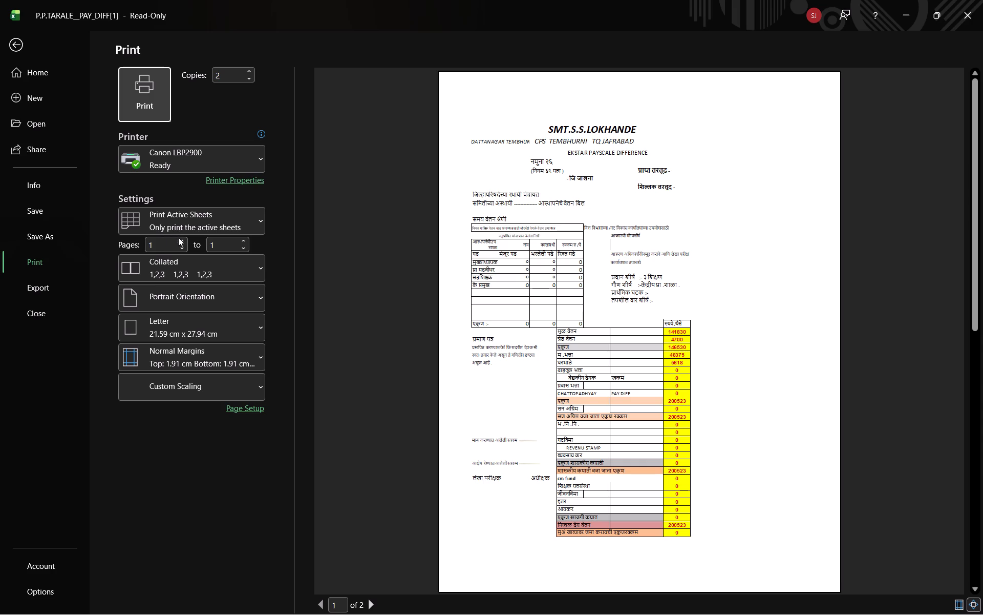
click(178, 238)
click(244, 243)
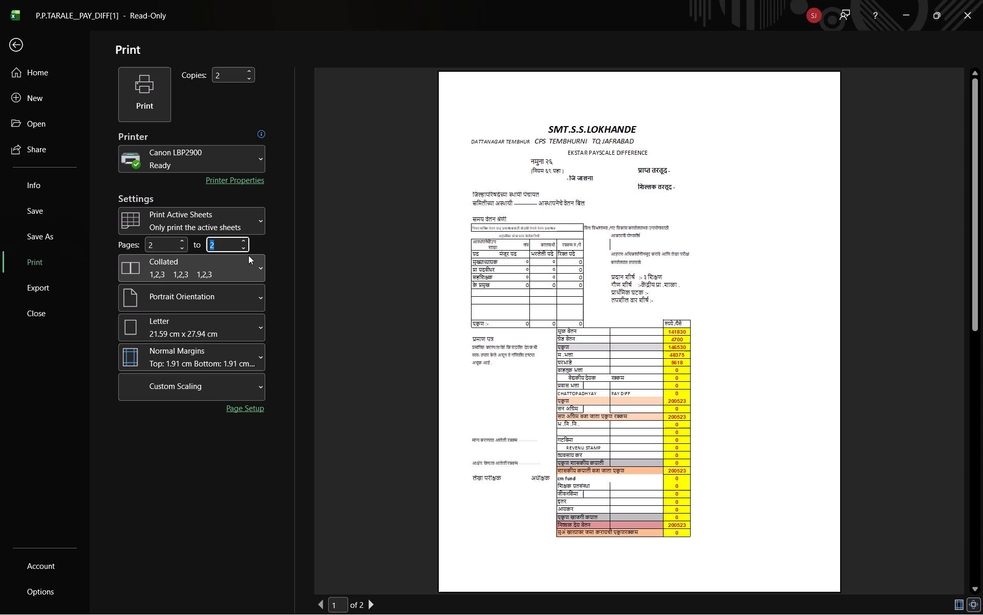
click(145, 85)
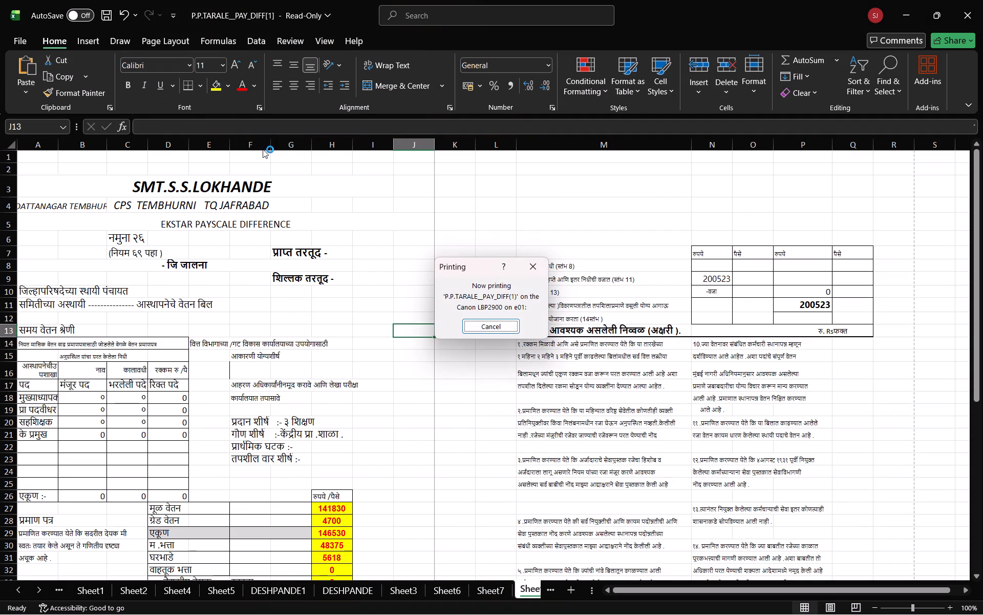
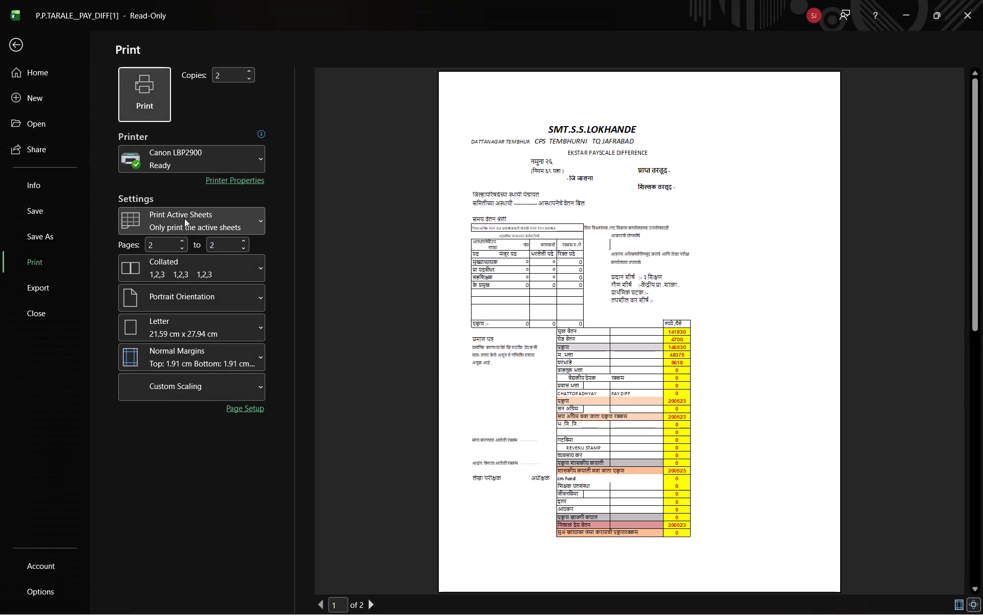
Print one copy of pages 1 to 2 of the bill form on the Canon LBP2900.
click(182, 247)
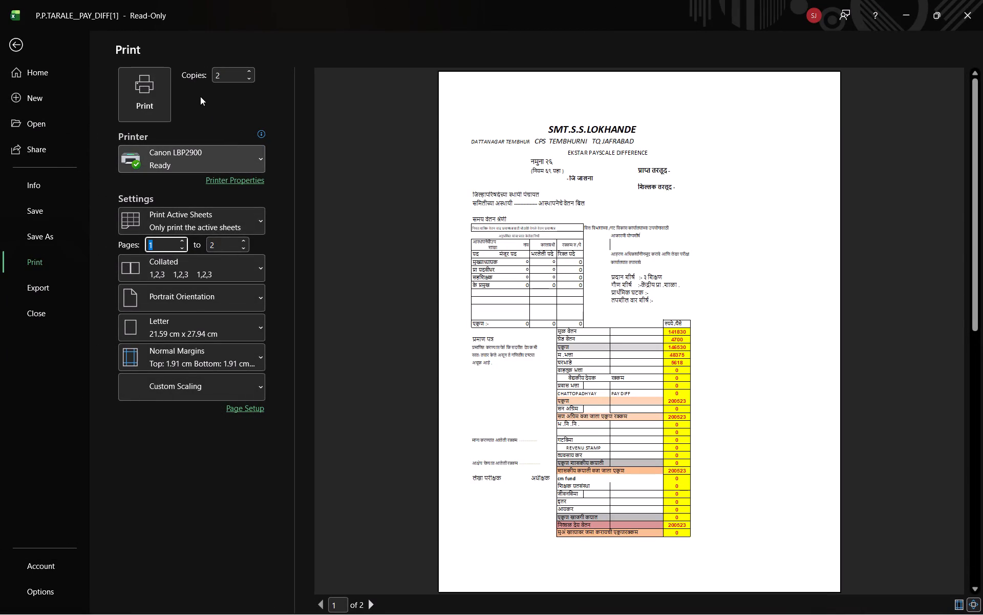
click(248, 78)
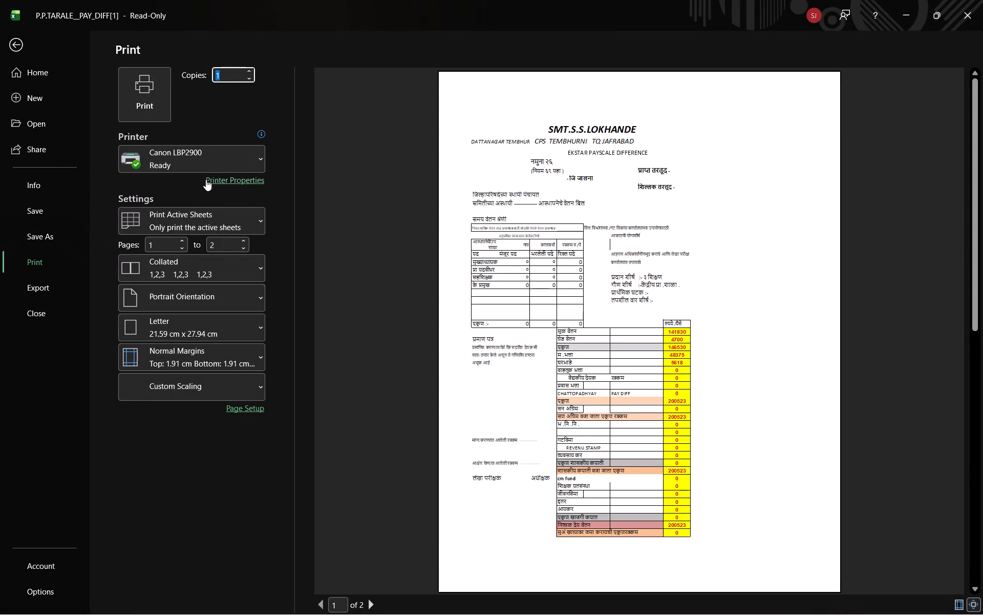
click(147, 99)
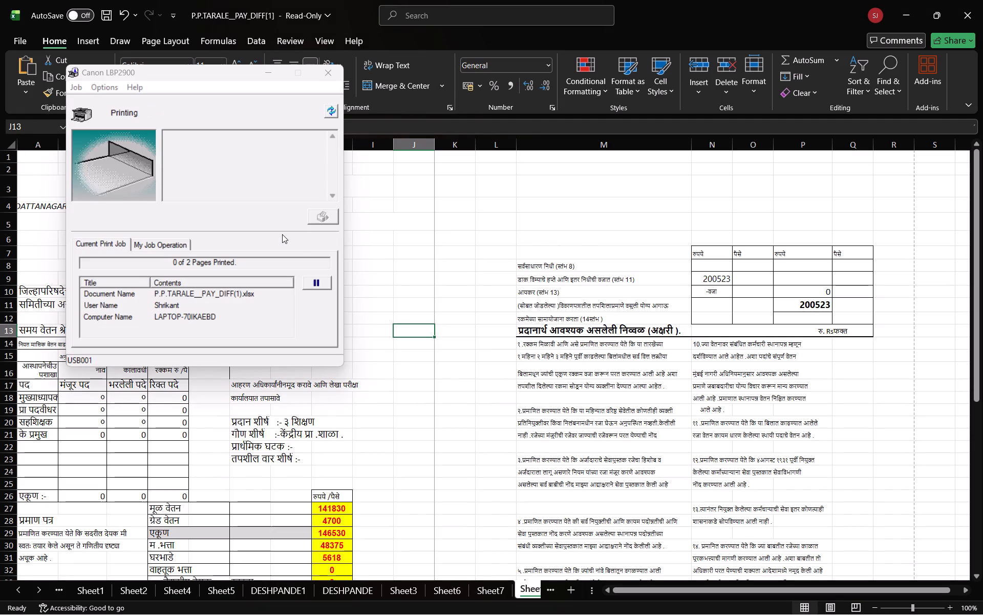
Rename the pay difference sheet, Sheet7, with the teacher's initials and surname in capitals.
click(486, 593)
right_click(481, 591)
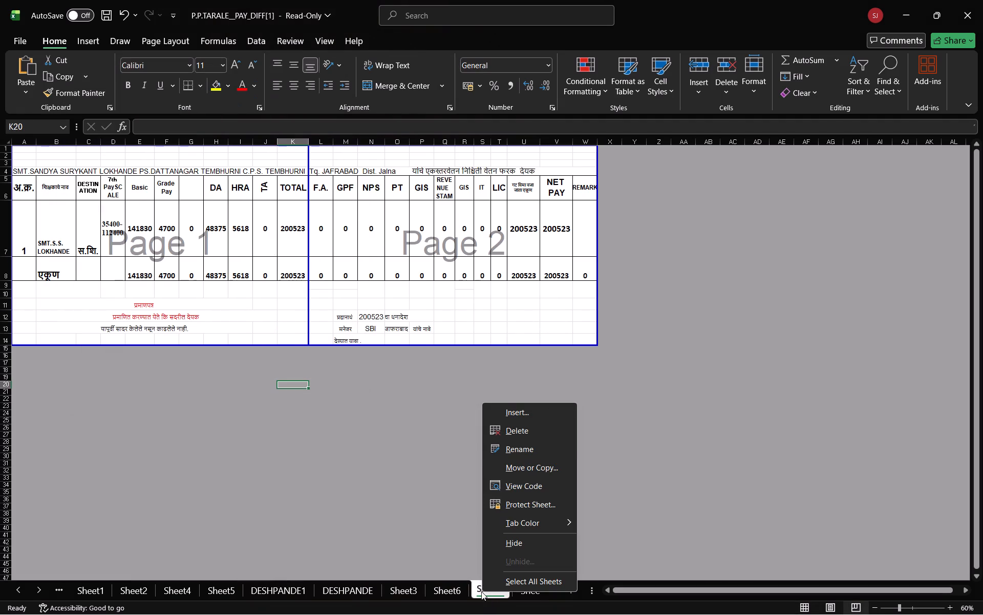
click(533, 448)
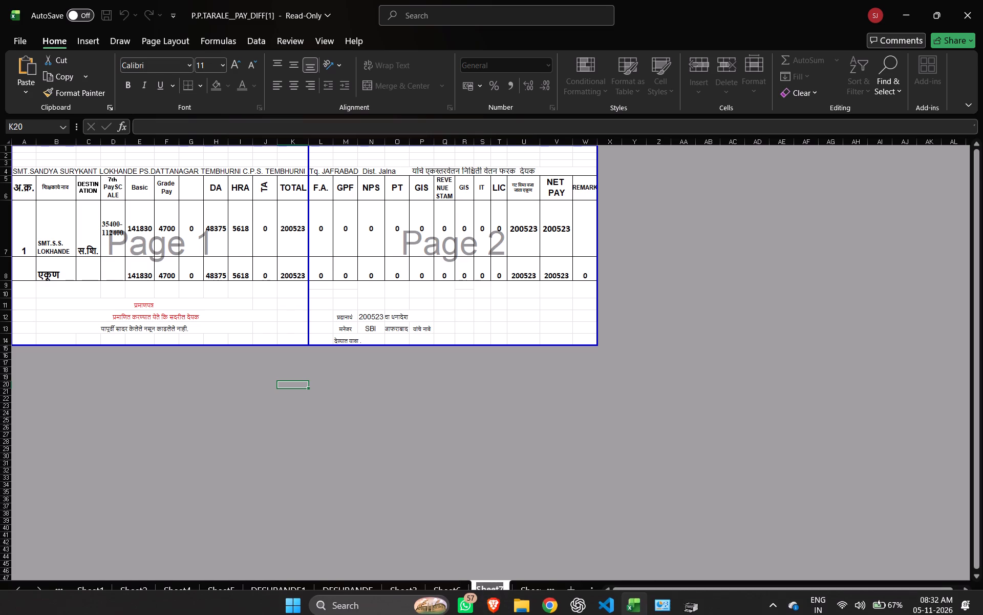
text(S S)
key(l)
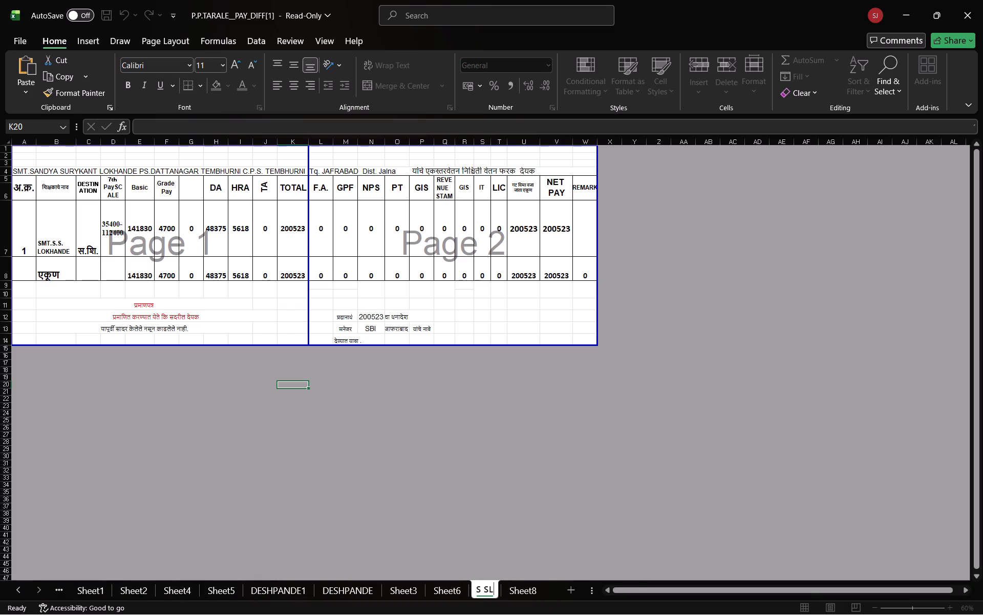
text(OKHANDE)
click(592, 473)
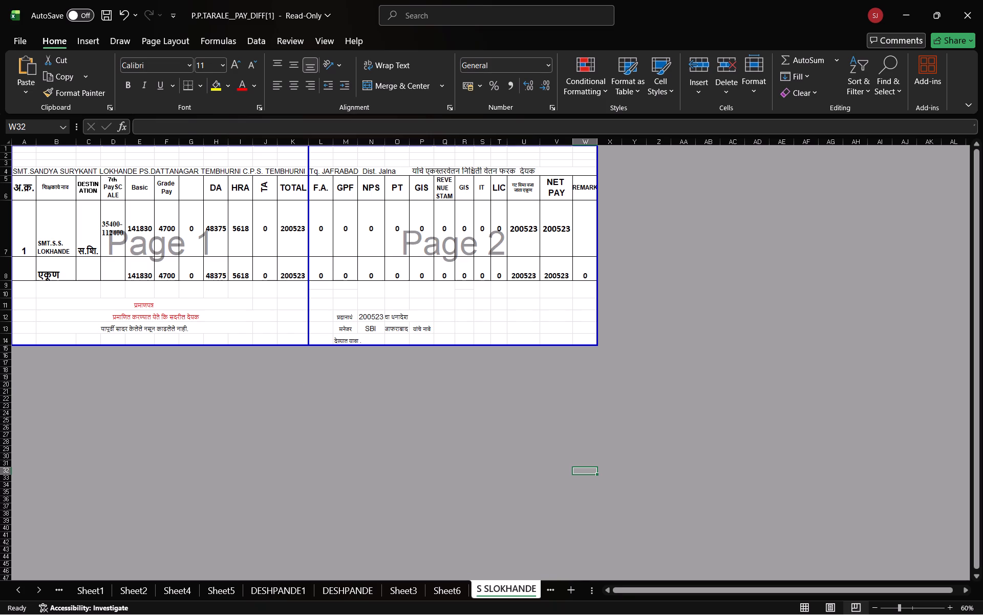
Select the teacher's 7th pay scale cell D7 on the renamed pay difference sheet.
click(120, 231)
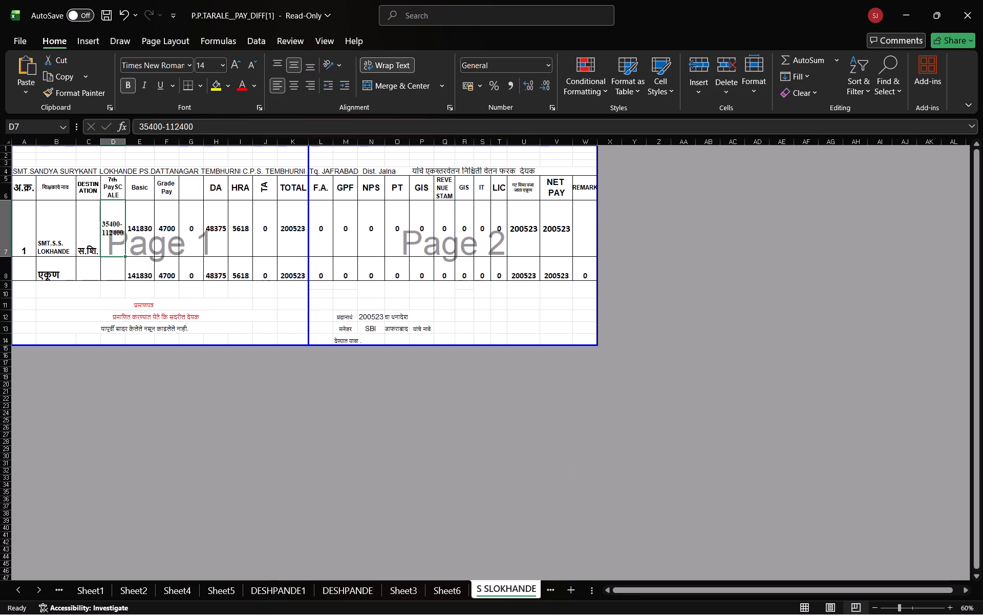
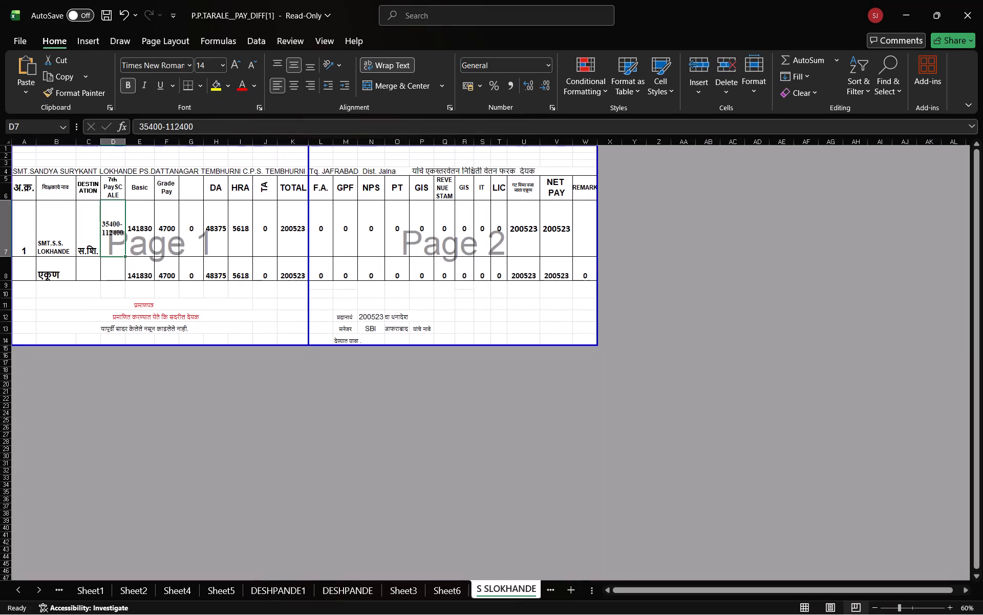
click(102, 237)
drag(197, 130, 130, 129)
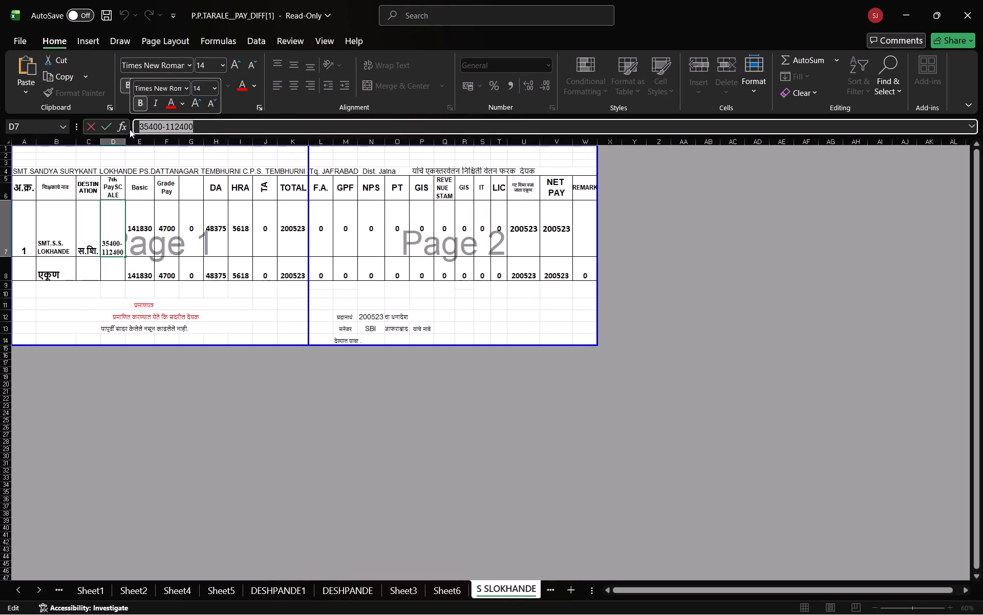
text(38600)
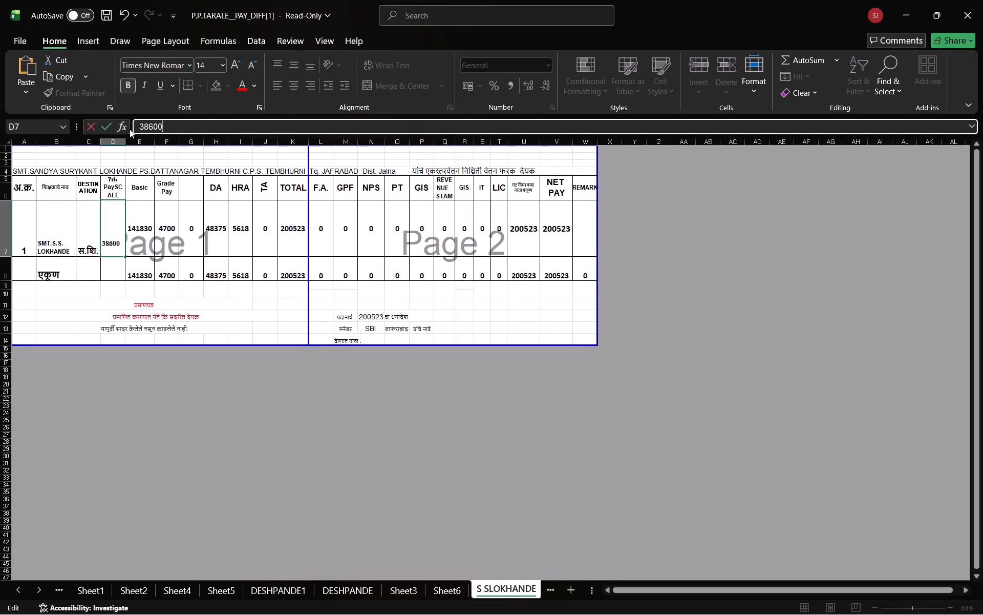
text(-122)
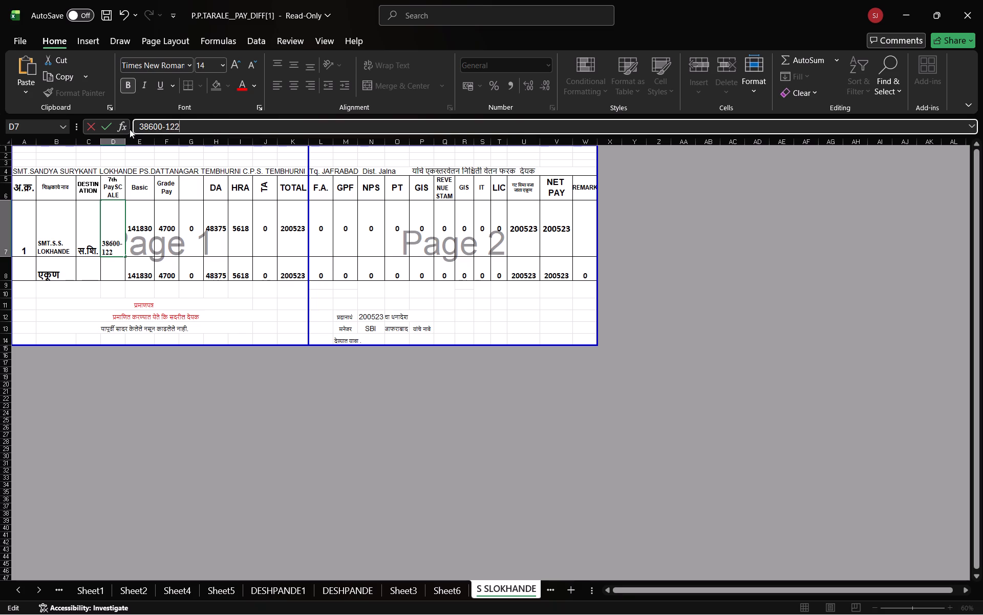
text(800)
click(260, 325)
click(269, 440)
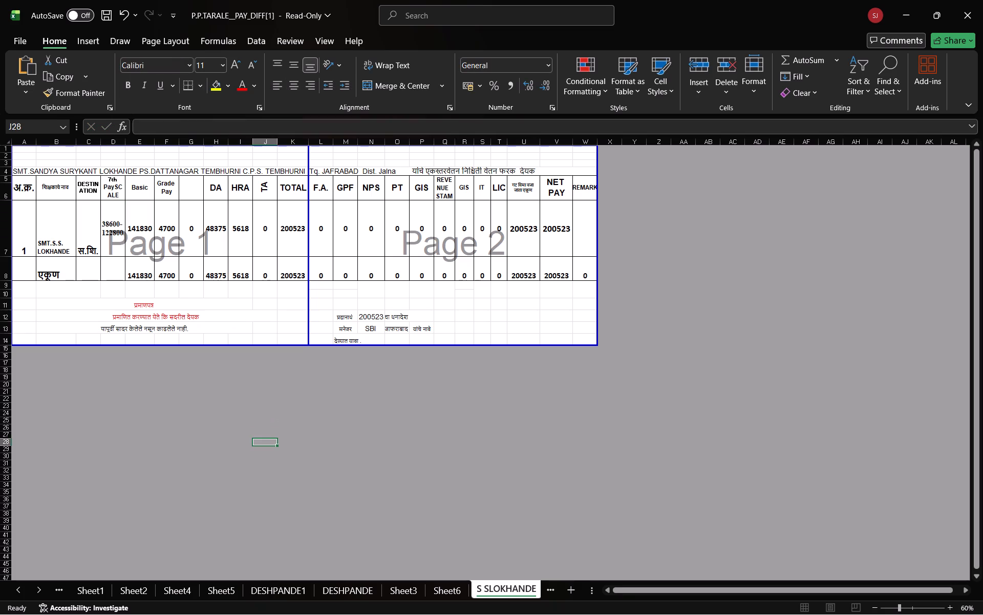
click(461, 434)
click(232, 444)
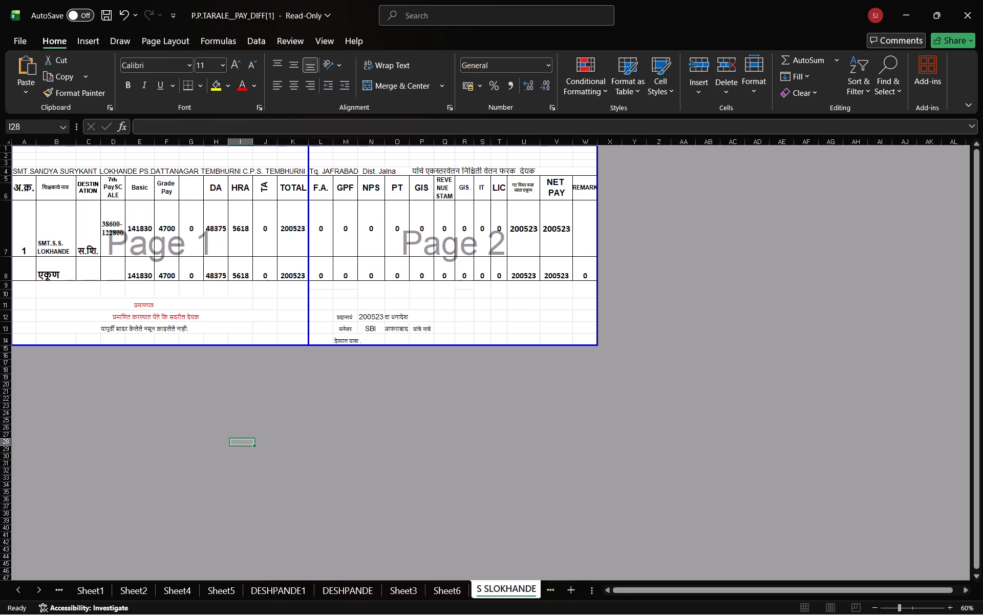
Print one copy of pages 1 to 2 of the renamed pay difference sheet on the Canon LBP2900.
key(ctrl+p)
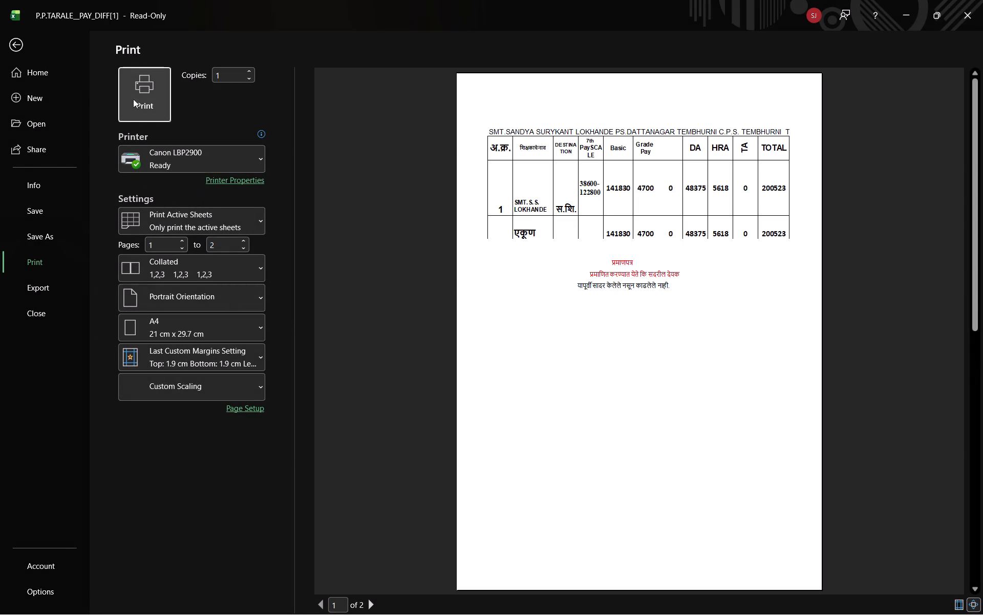
click(141, 87)
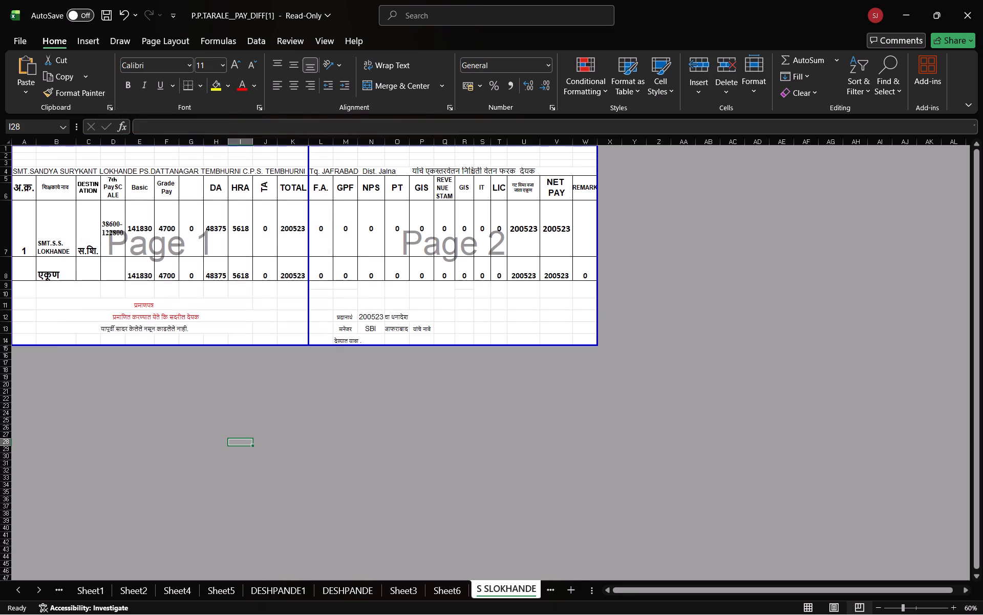
On Sheet6, set the teacher's NPS deduction in cell N5 to 0.
click(443, 592)
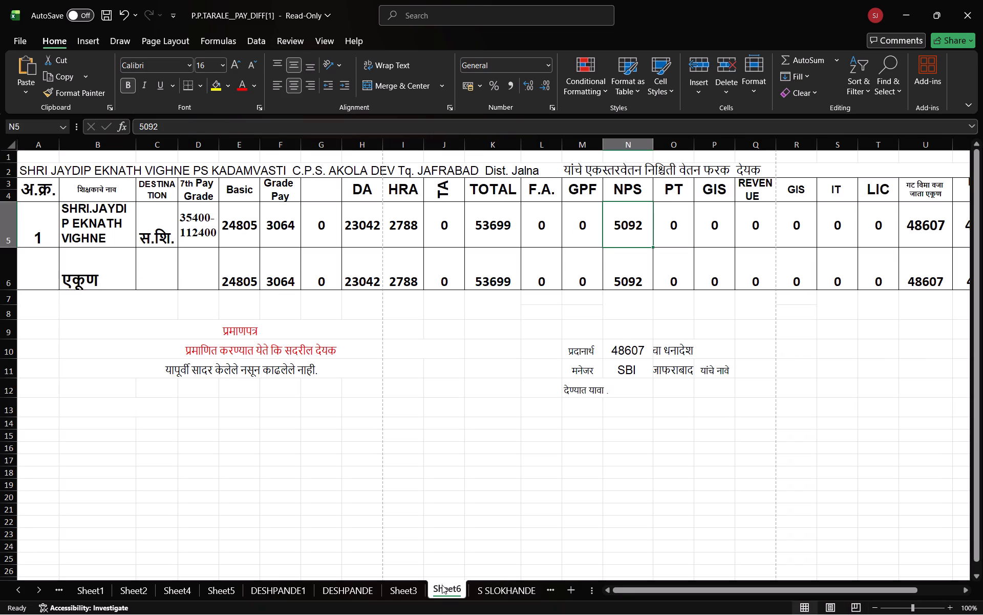
click(405, 481)
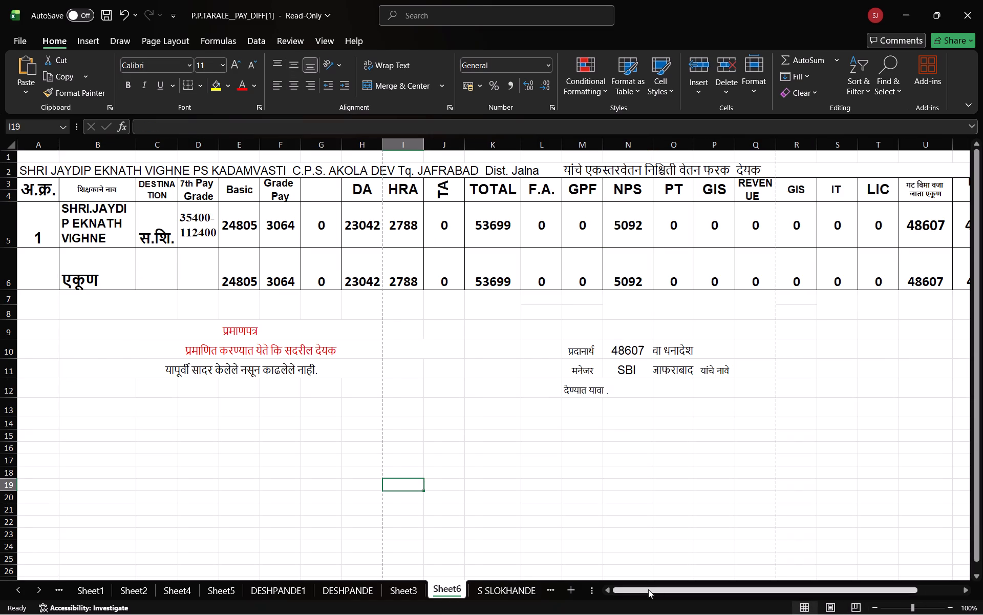
drag(648, 589, 822, 614)
click(485, 238)
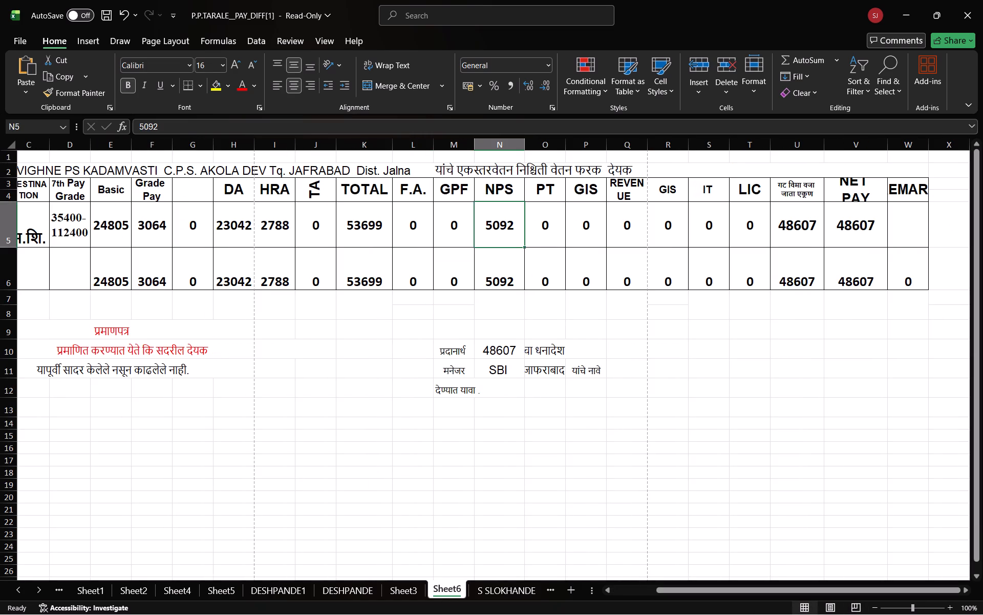
key(0)
click(743, 394)
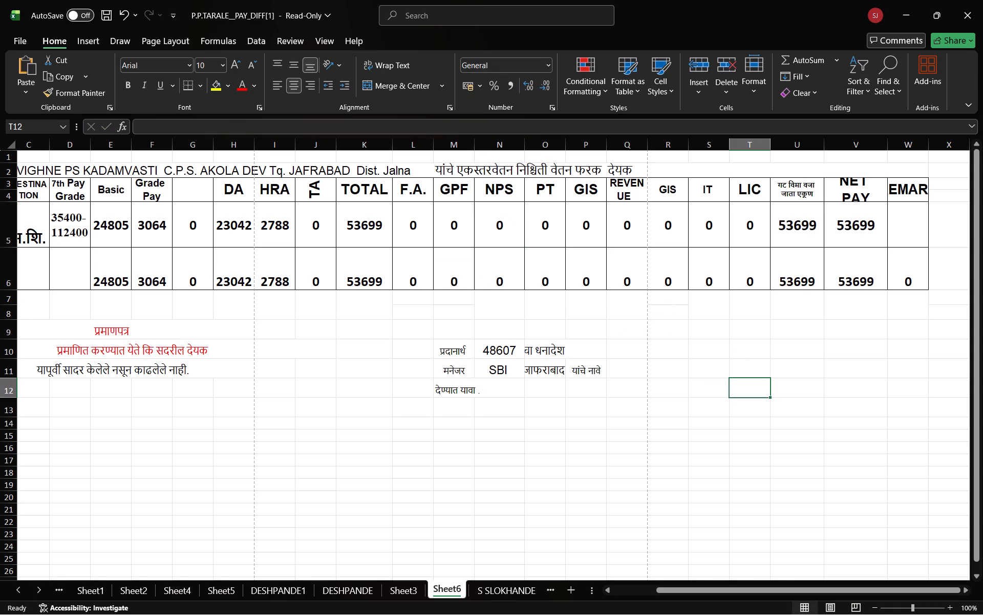
Narrow the NPS, PT and GIS columns (N, O and P) on Sheet6 to fit their short contents.
drag(523, 145, 505, 147)
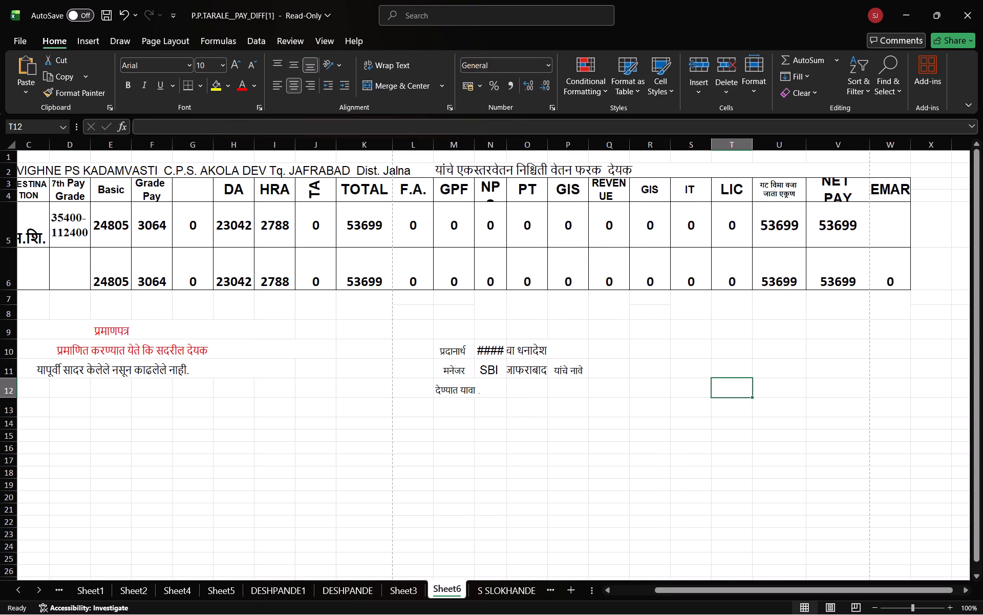
drag(507, 149, 515, 148)
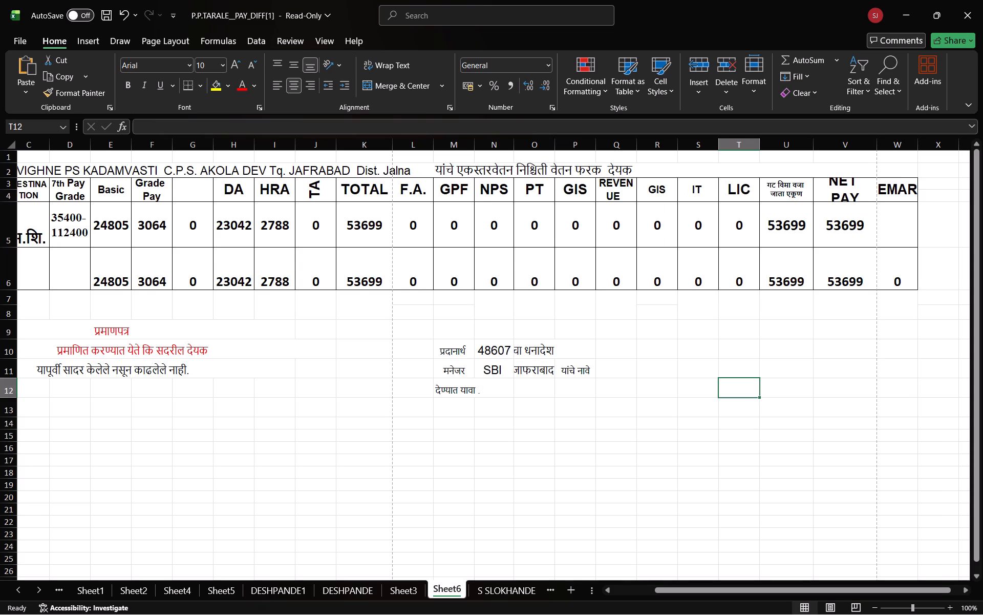
drag(554, 146, 536, 147)
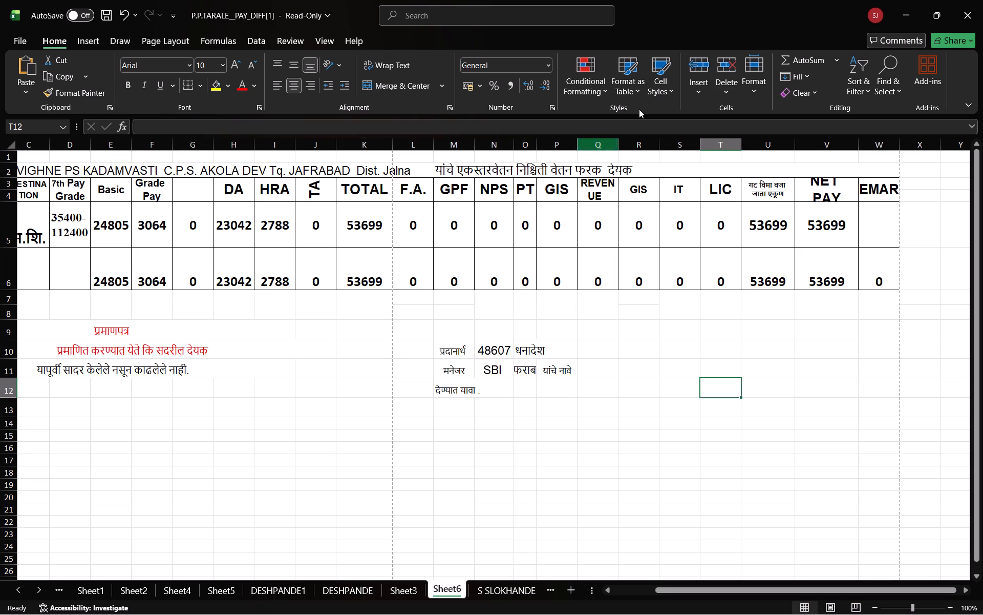
drag(578, 143, 566, 148)
click(639, 339)
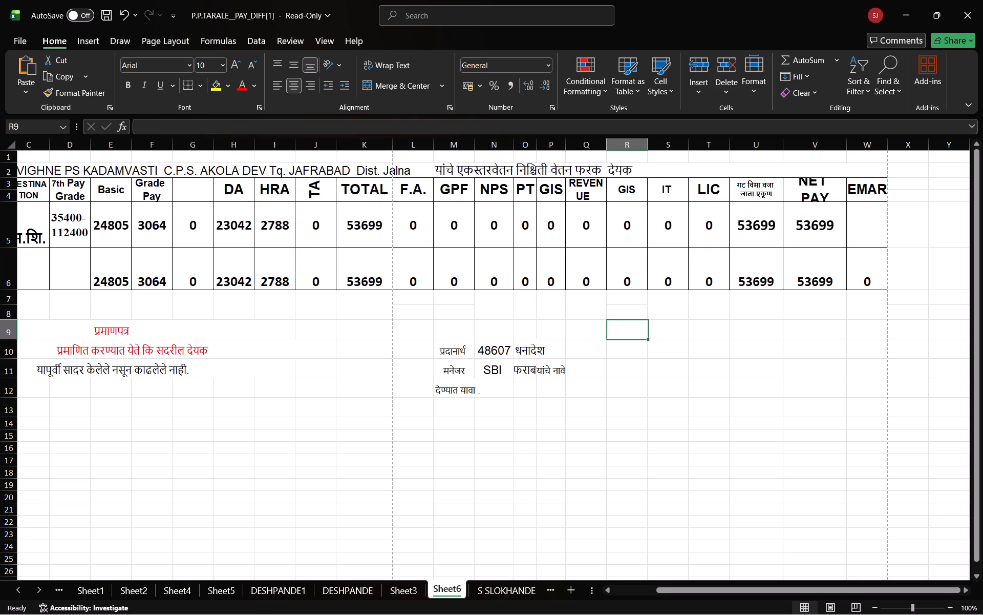
click(696, 462)
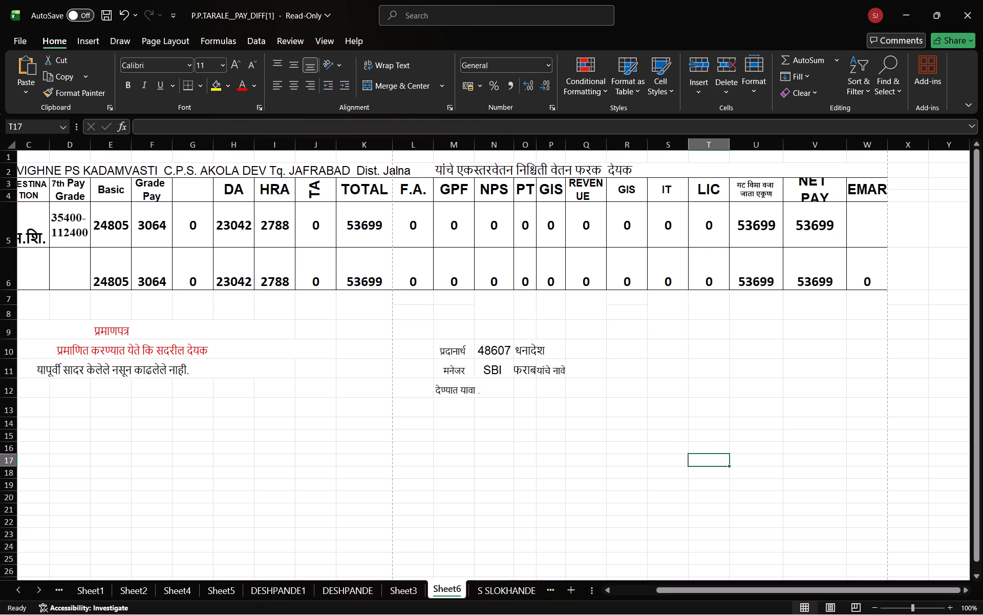
Set the payable cheque amount in cell N10 below the Sheet6 table to 53699.
click(498, 353)
text(53699)
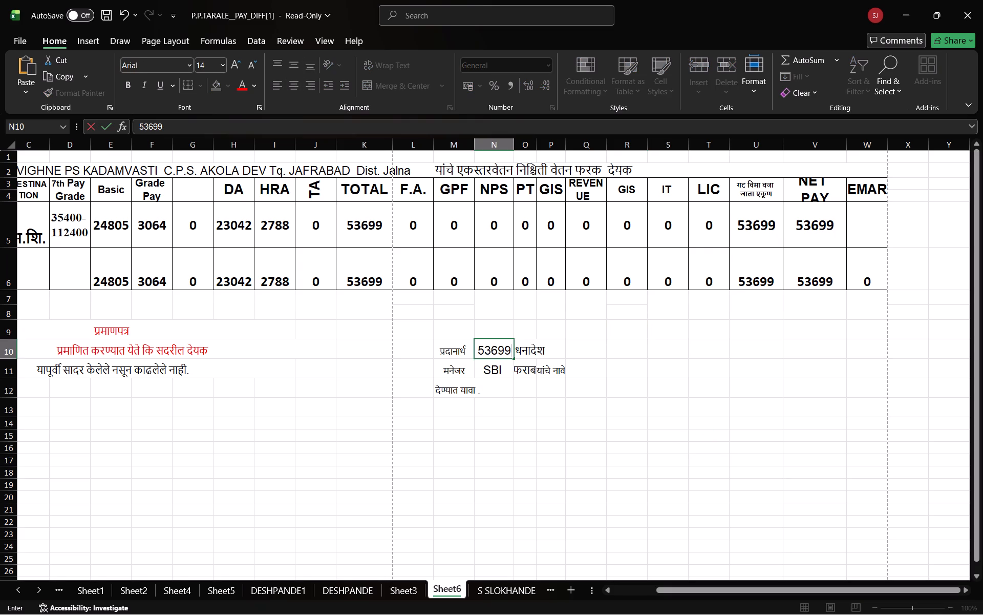
click(644, 467)
click(449, 441)
click(235, 394)
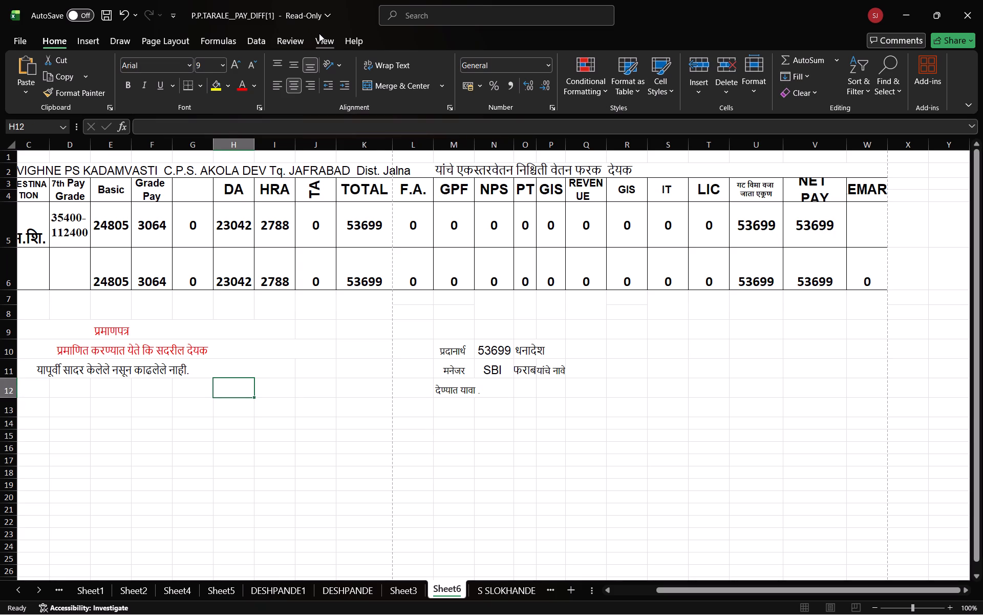
drag(298, 309, 302, 467)
click(447, 444)
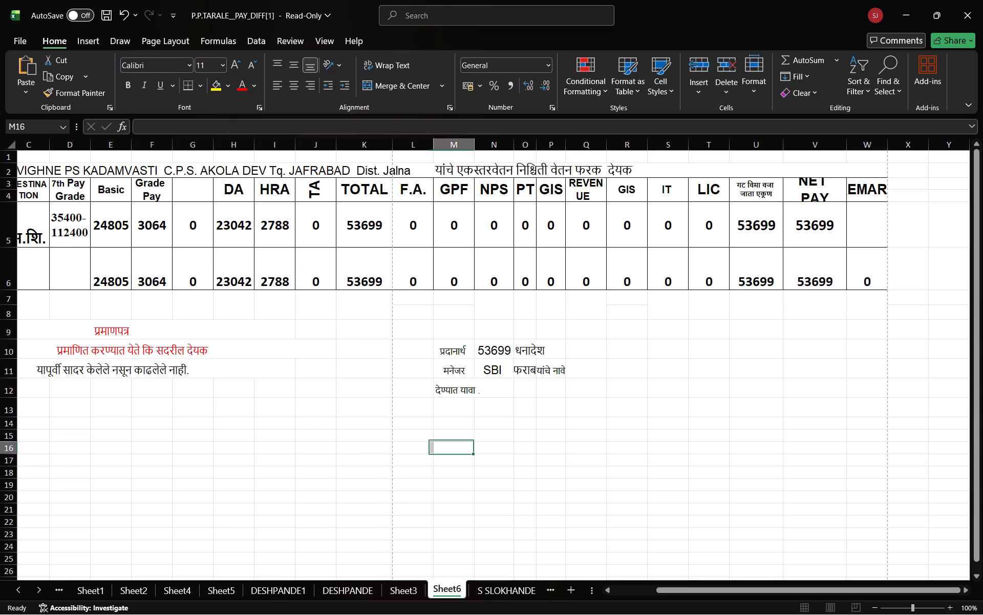
click(282, 476)
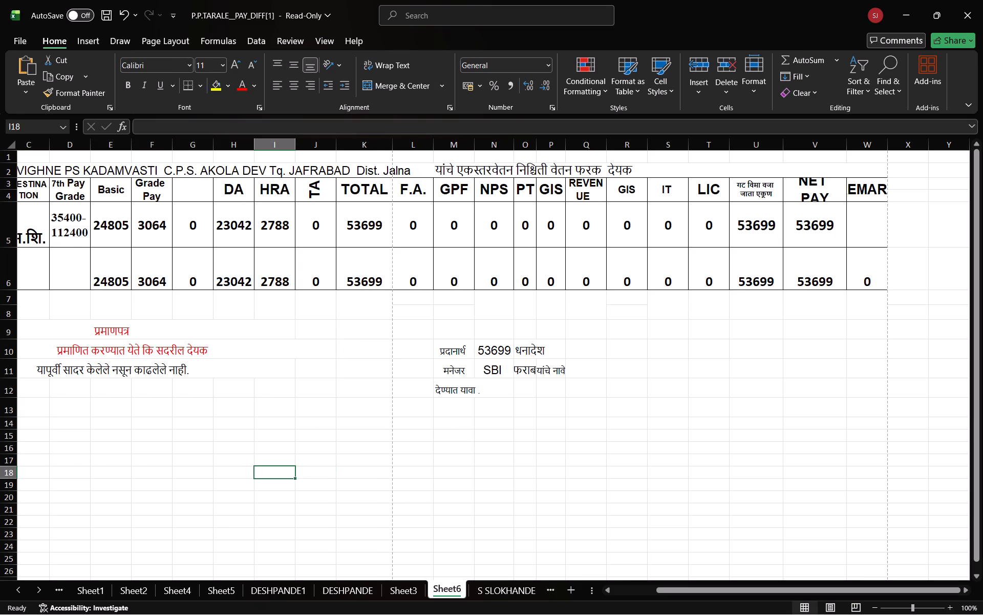
Increase the heights of teacher row 5, total row 6 and header row 4 so the wrapped headings fit.
click(629, 585)
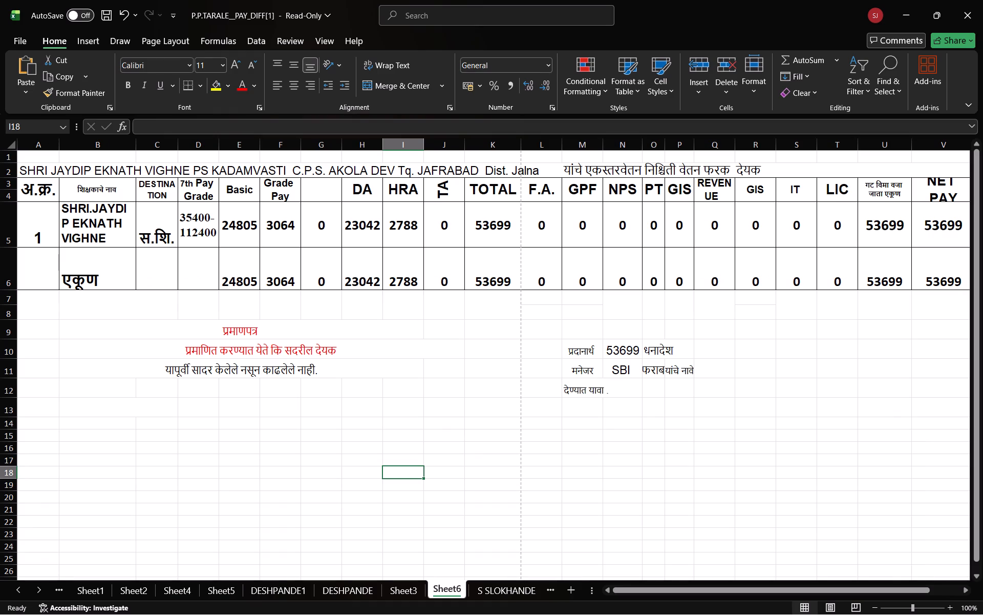
click(200, 499)
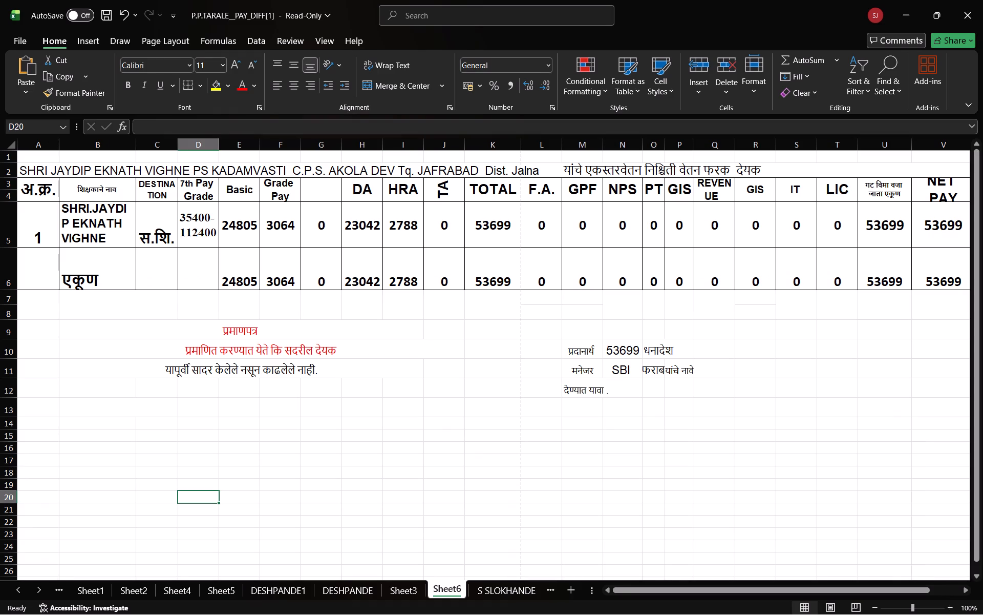
drag(14, 247, 14, 283)
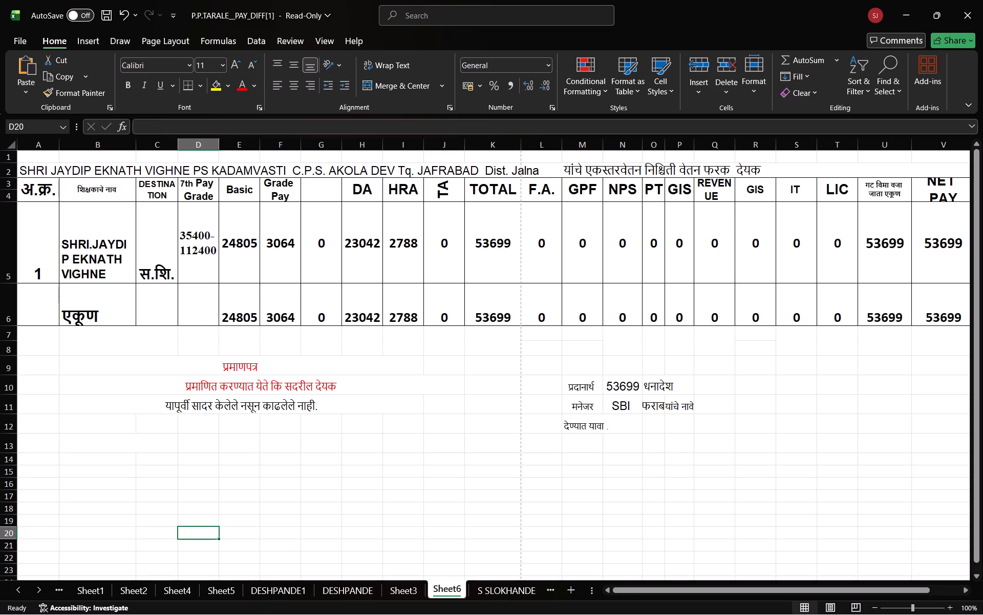
drag(9, 325, 9, 342)
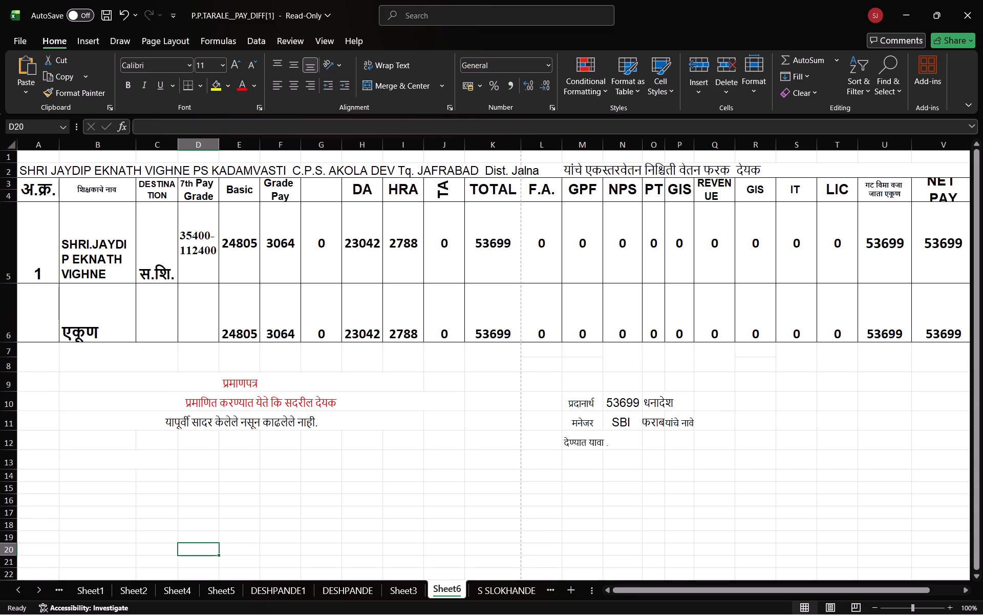
click(491, 408)
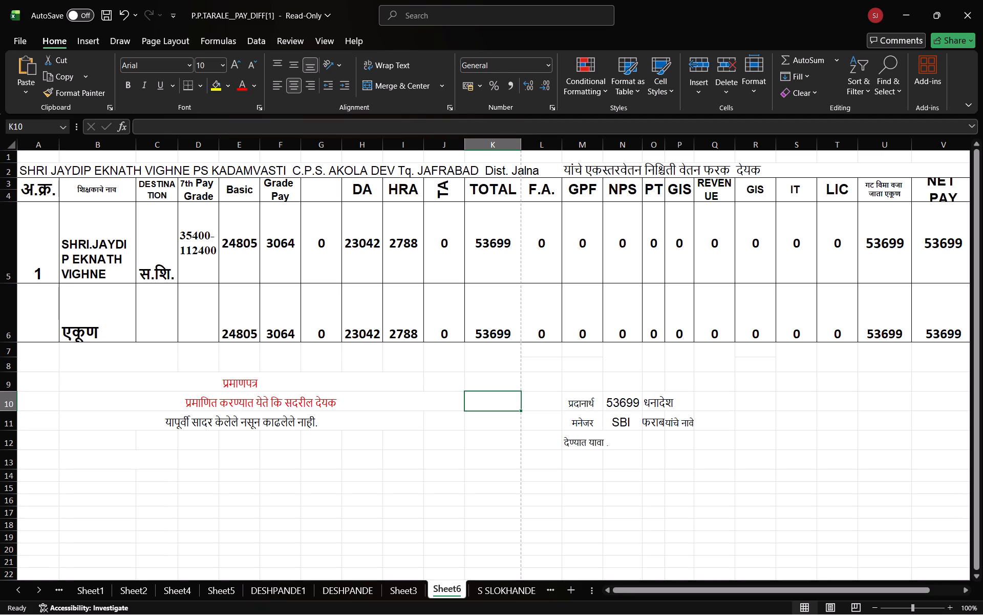
click(331, 486)
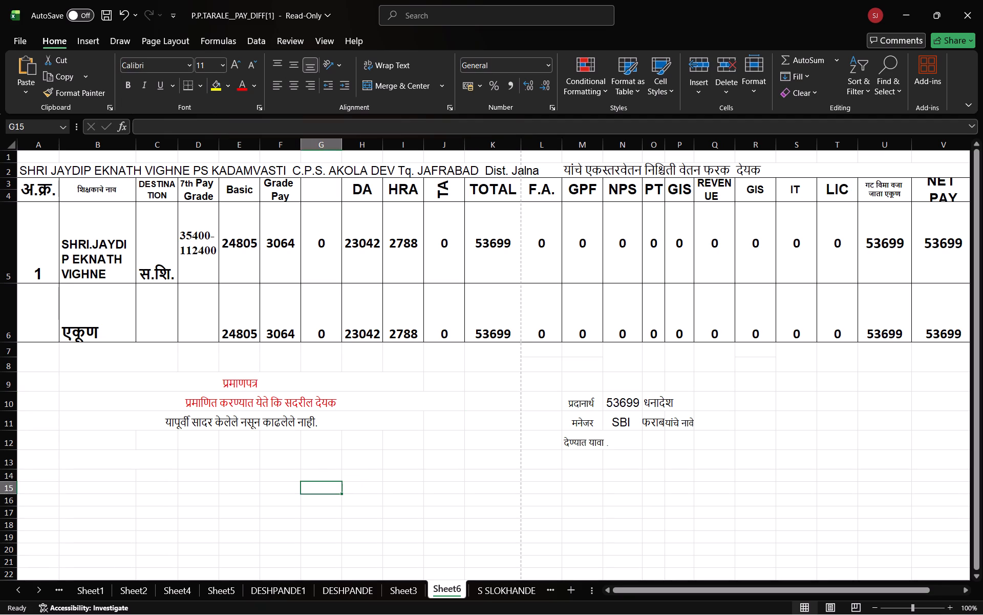
click(397, 462)
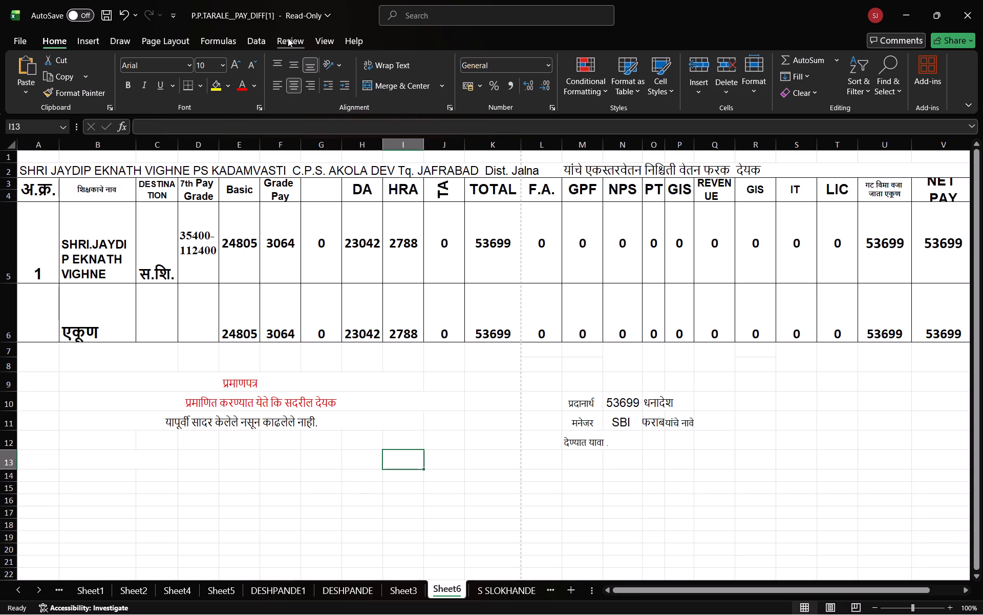
click(296, 464)
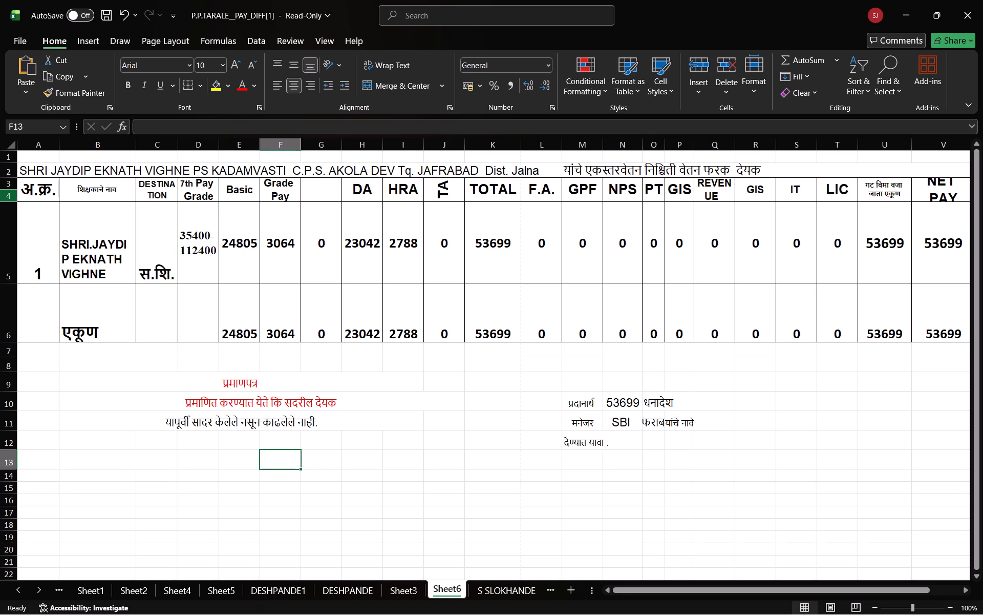
drag(16, 200, 16, 204)
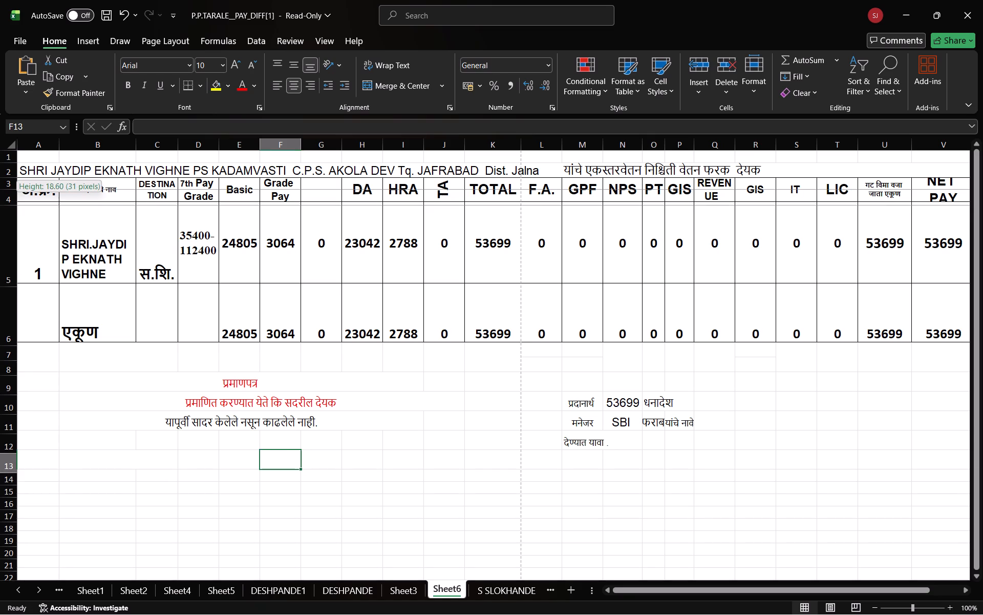
drag(16, 204, 16, 213)
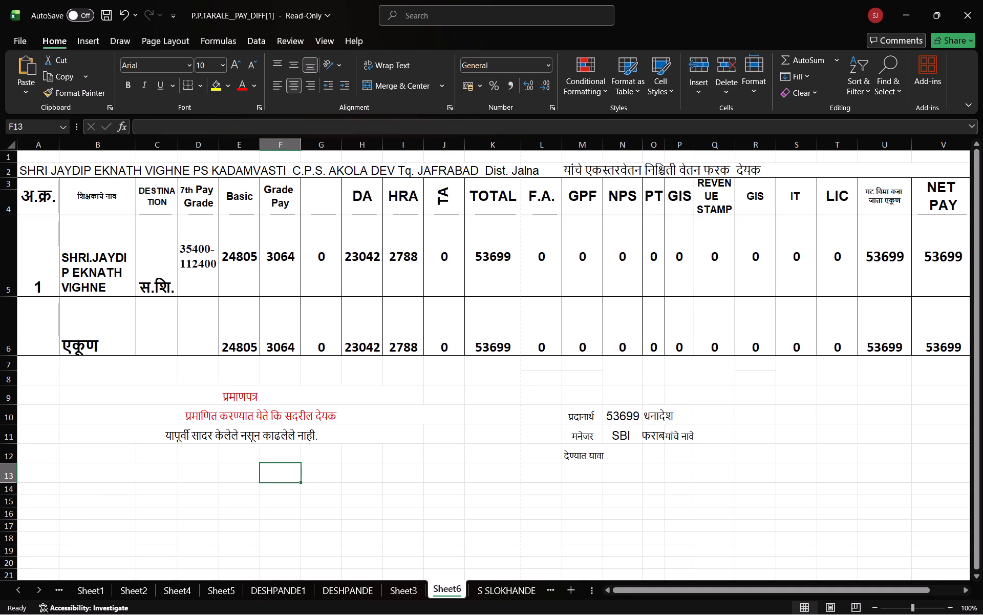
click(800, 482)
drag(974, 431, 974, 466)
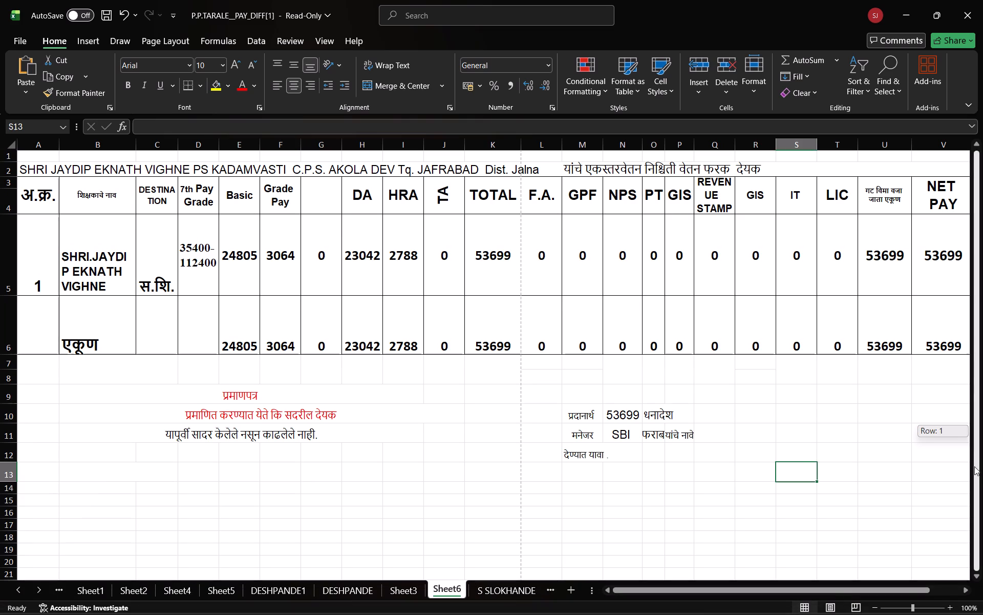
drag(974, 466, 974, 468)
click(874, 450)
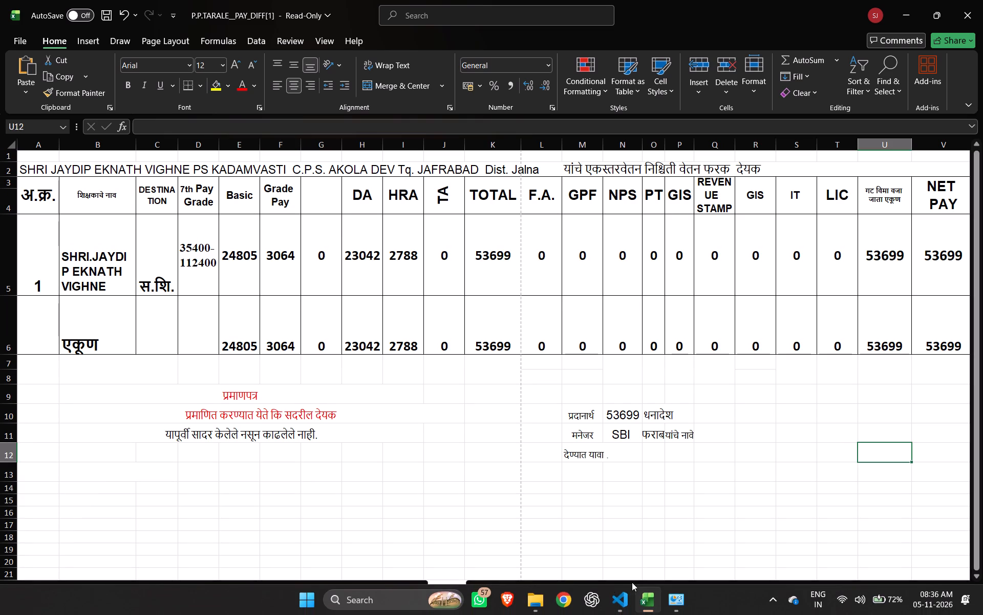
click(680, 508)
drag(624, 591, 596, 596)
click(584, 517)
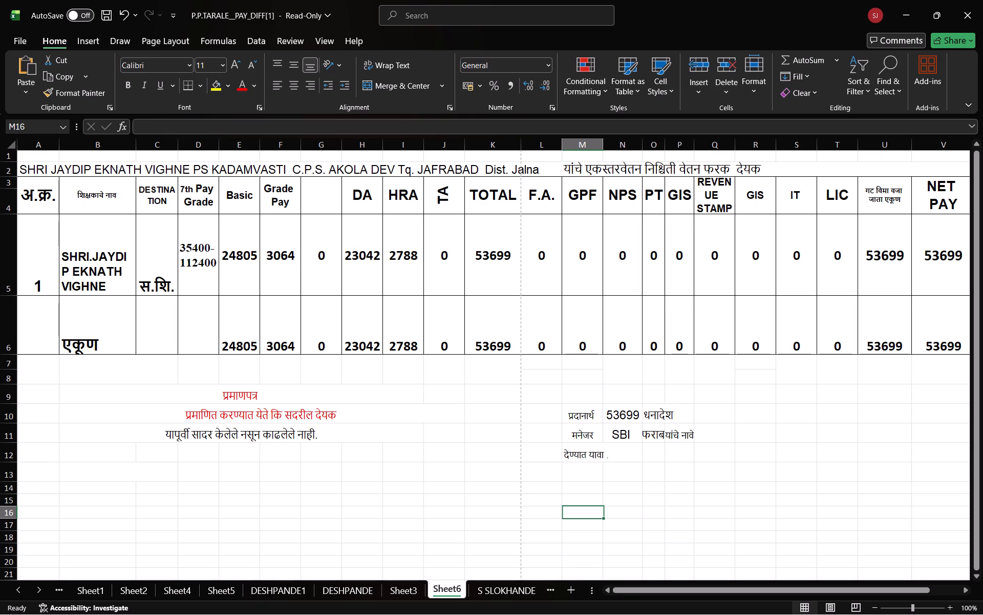
Widen teacher name column B slightly and narrow the unlabelled column G and the TA column J.
drag(135, 145, 141, 146)
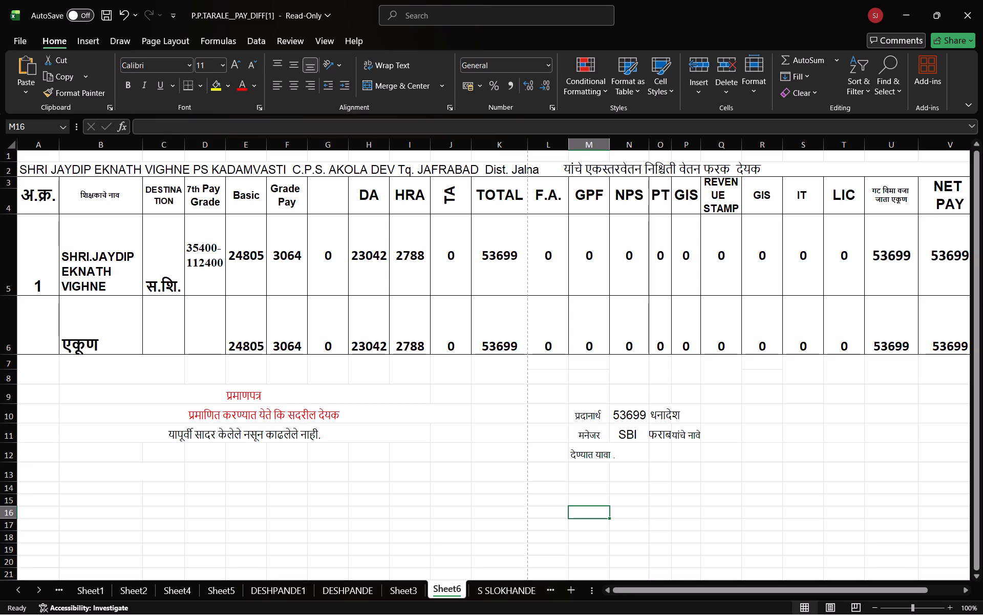
drag(349, 147, 334, 148)
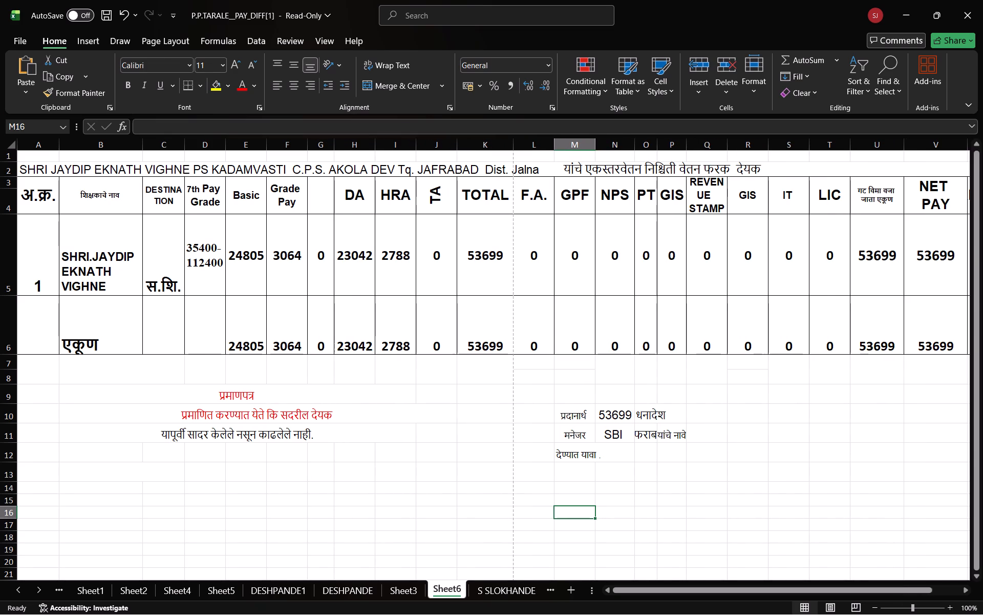
click(396, 413)
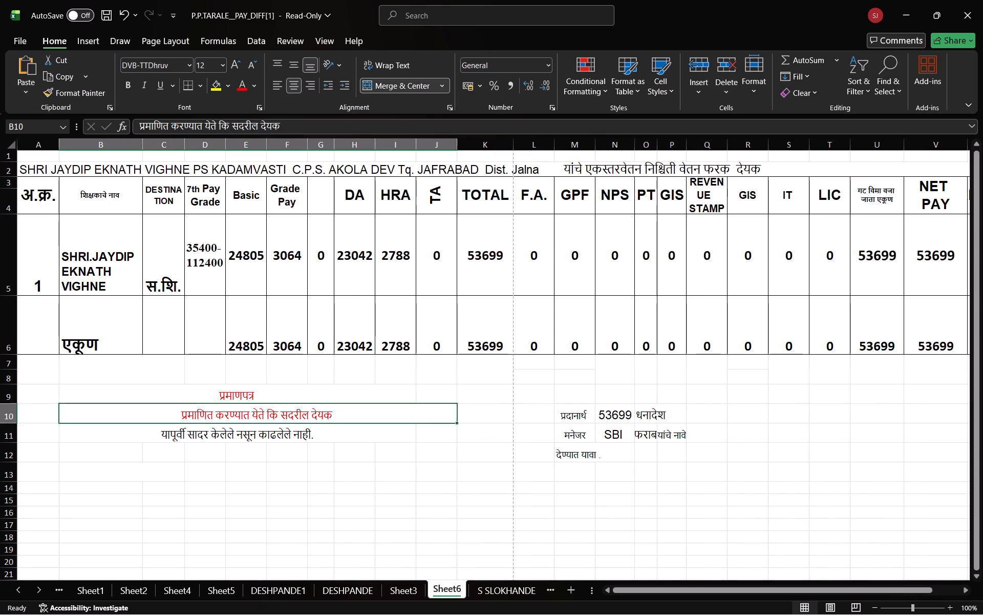
drag(455, 147, 447, 148)
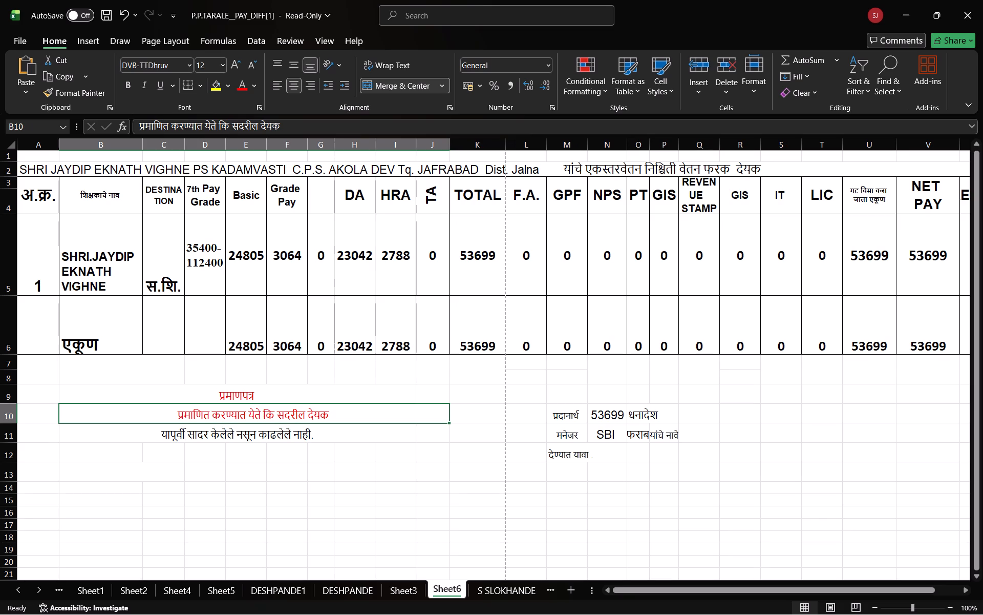
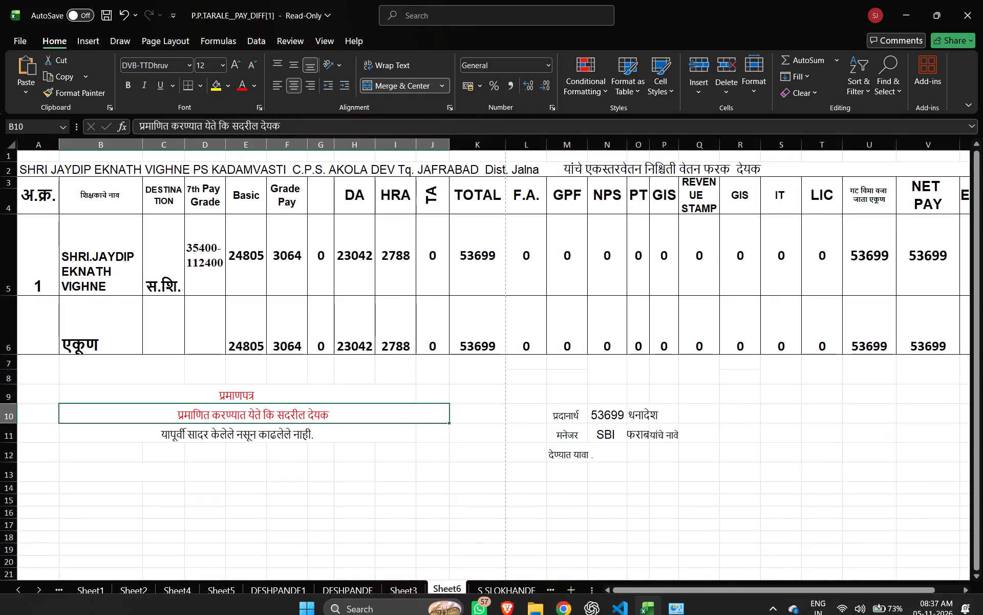
Print three copies of the two-page pay difference bill on Sheet6 with the Canon LBP2900.
click(472, 510)
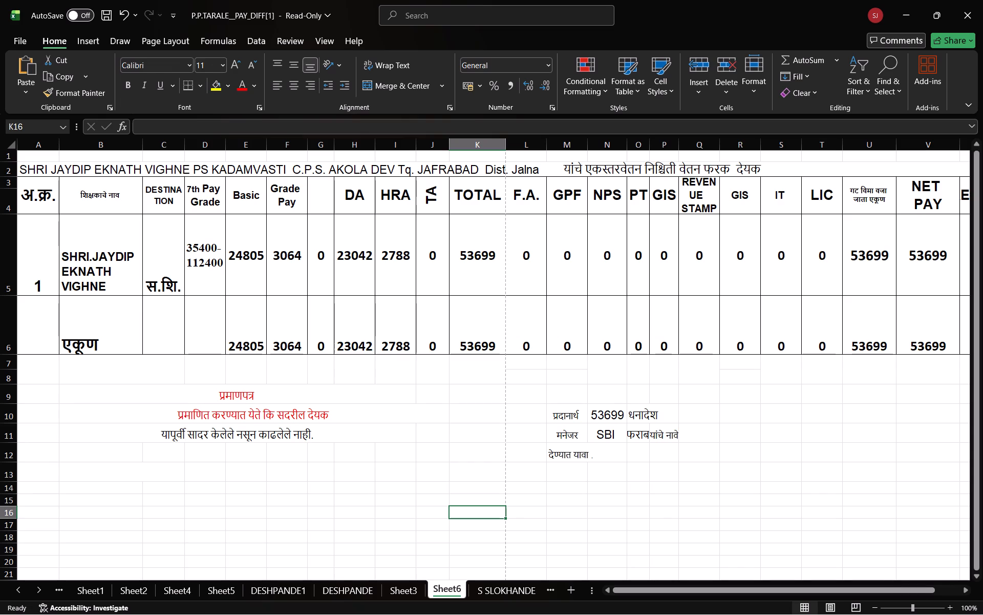
key(ctrl+p)
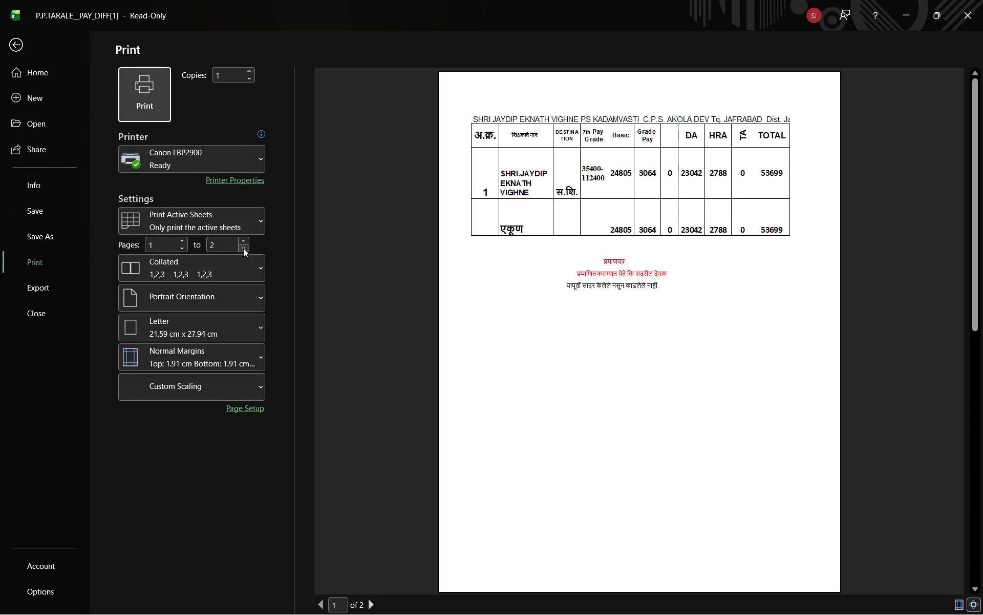
click(249, 73)
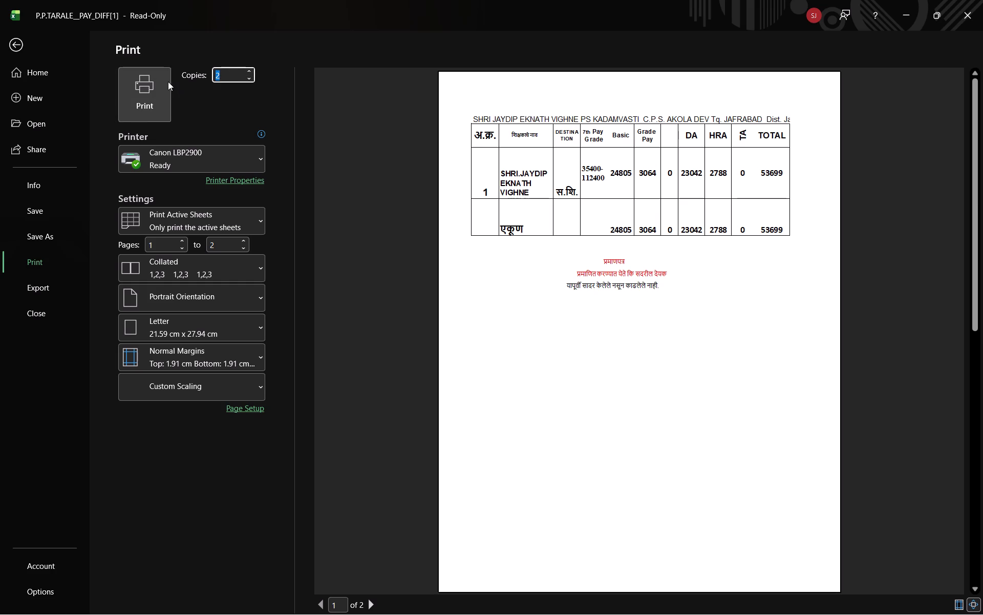
click(249, 72)
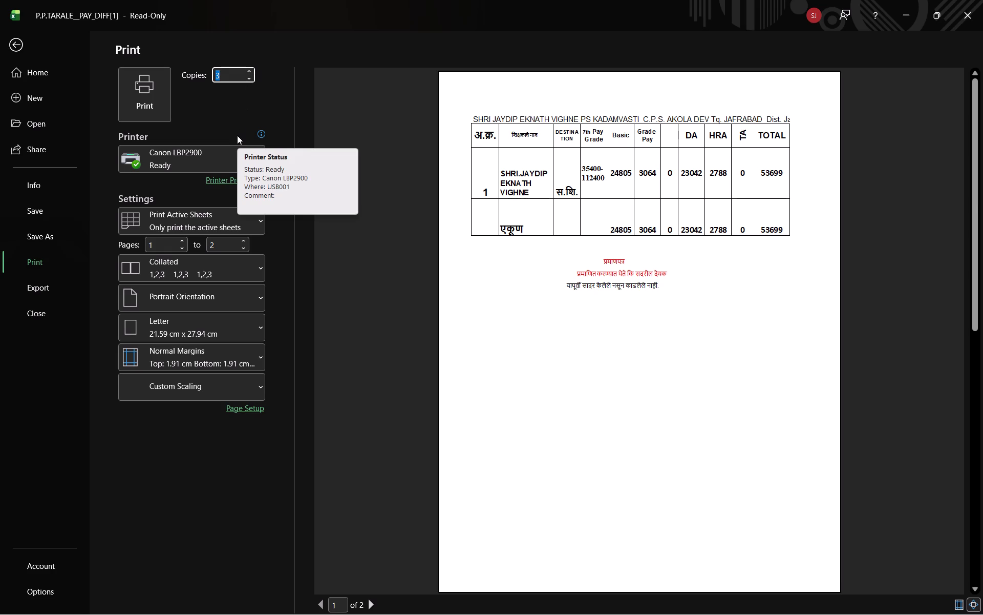
click(137, 106)
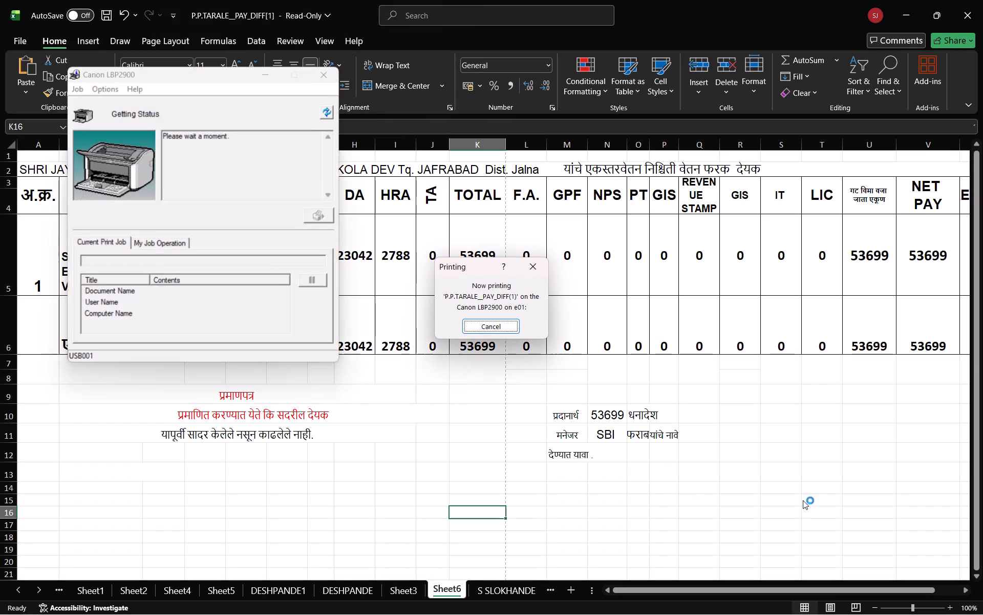
click(771, 479)
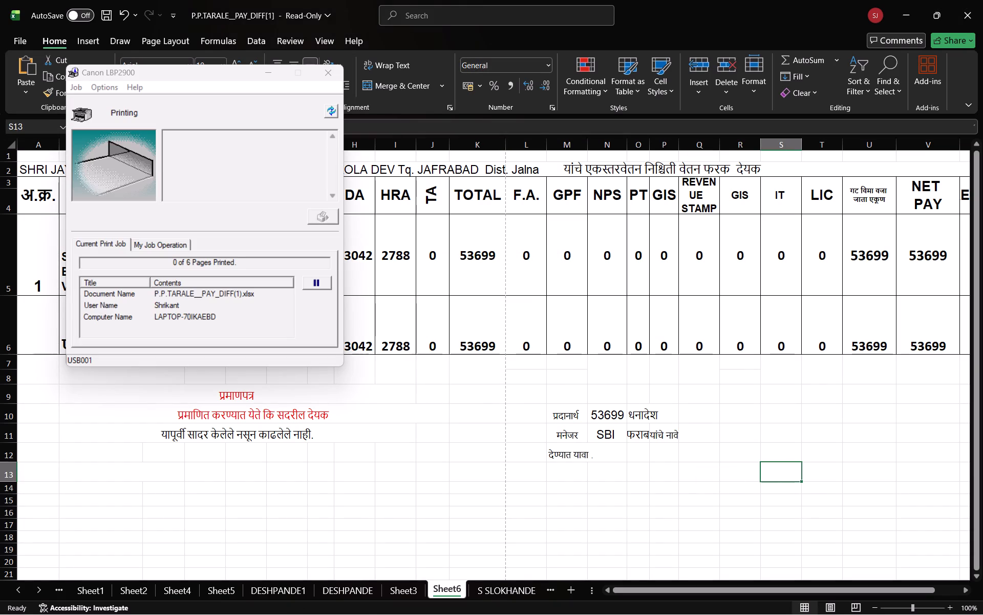
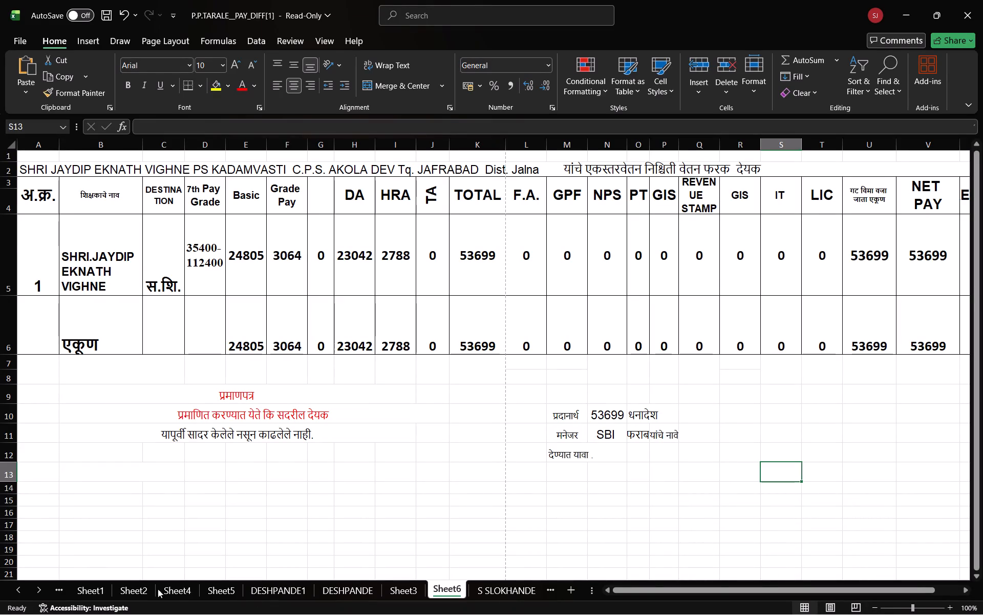
Look through the workbook's sheets, including both DESHPANDE sheets, for a bill form that can be reused.
click(172, 588)
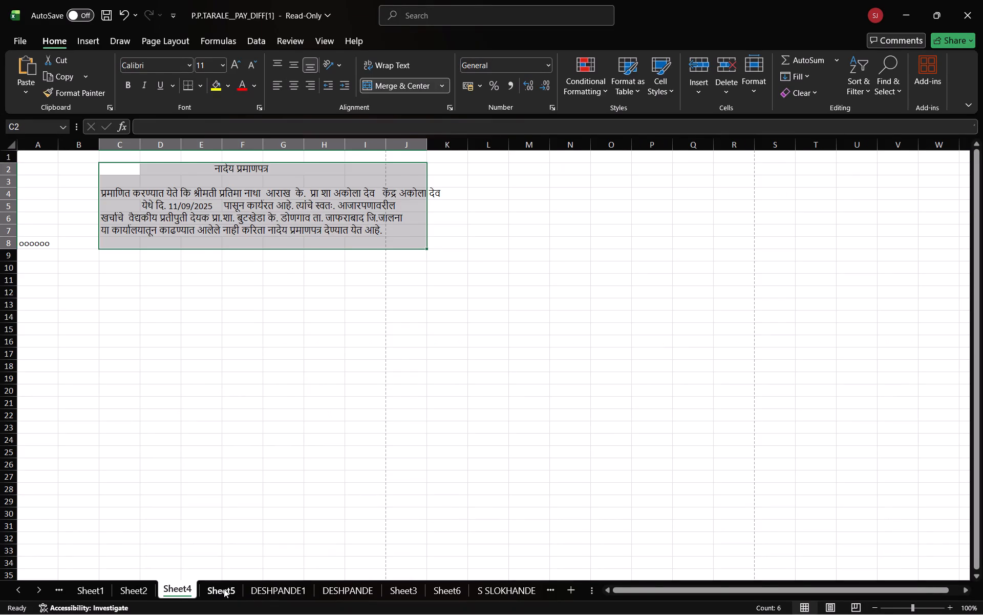
click(223, 589)
click(280, 590)
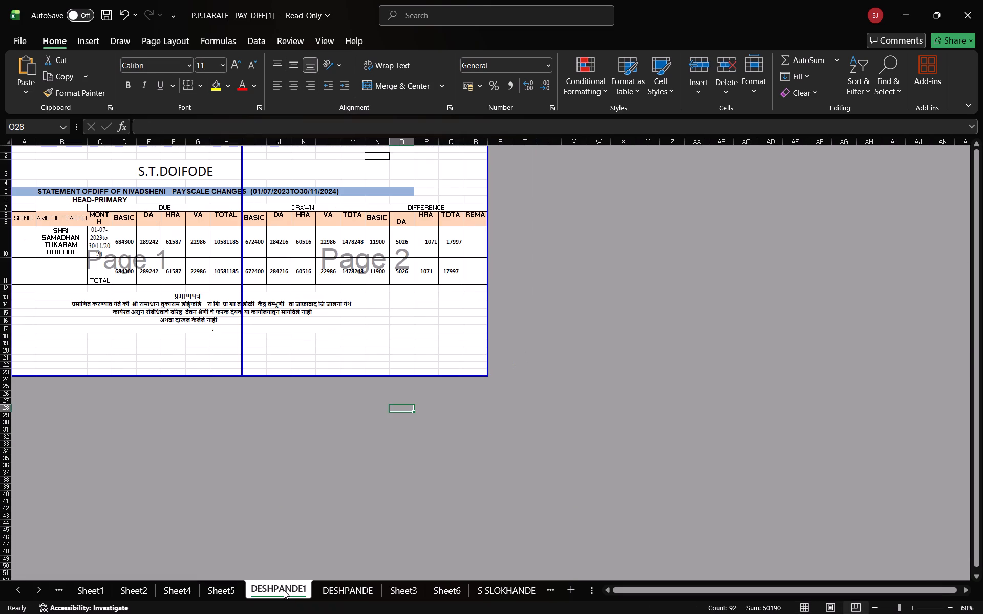
click(355, 593)
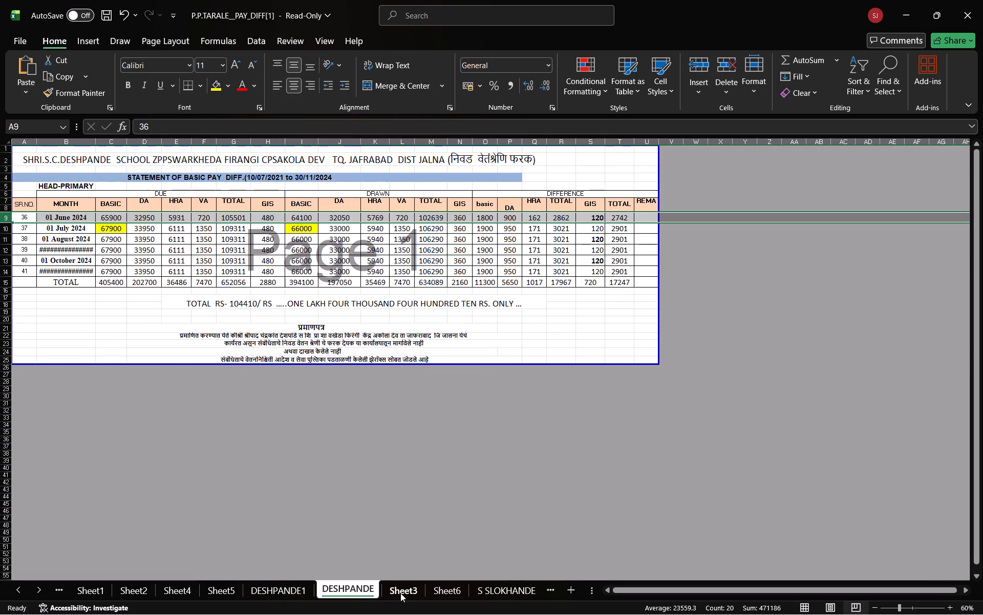
click(400, 593)
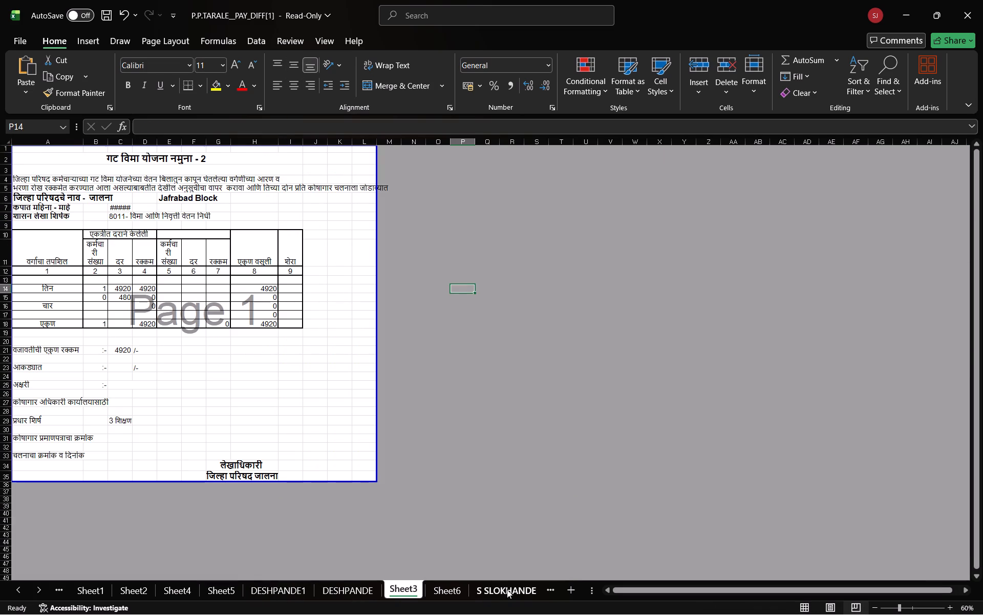
click(450, 590)
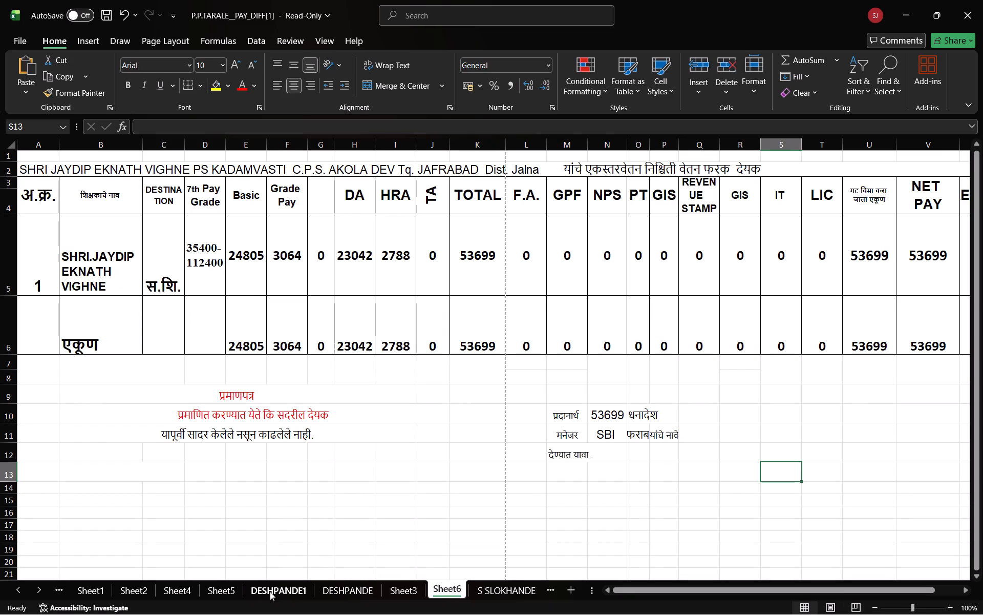
click(226, 589)
click(179, 594)
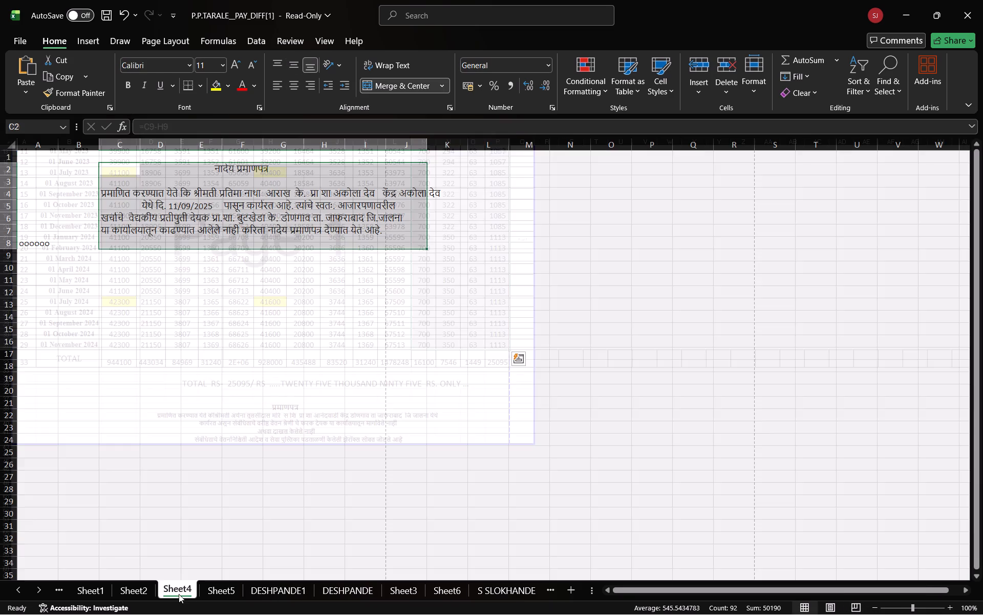
click(153, 590)
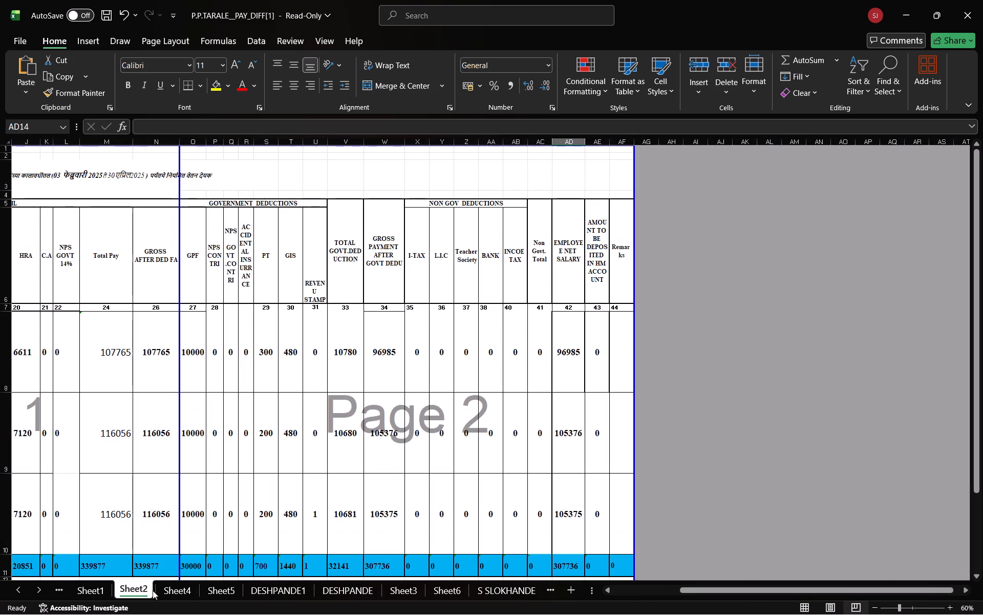
Copy the selected medical bill form on Sheet1, starting at A2, and insert a blank sheet after Sheet1.
click(80, 584)
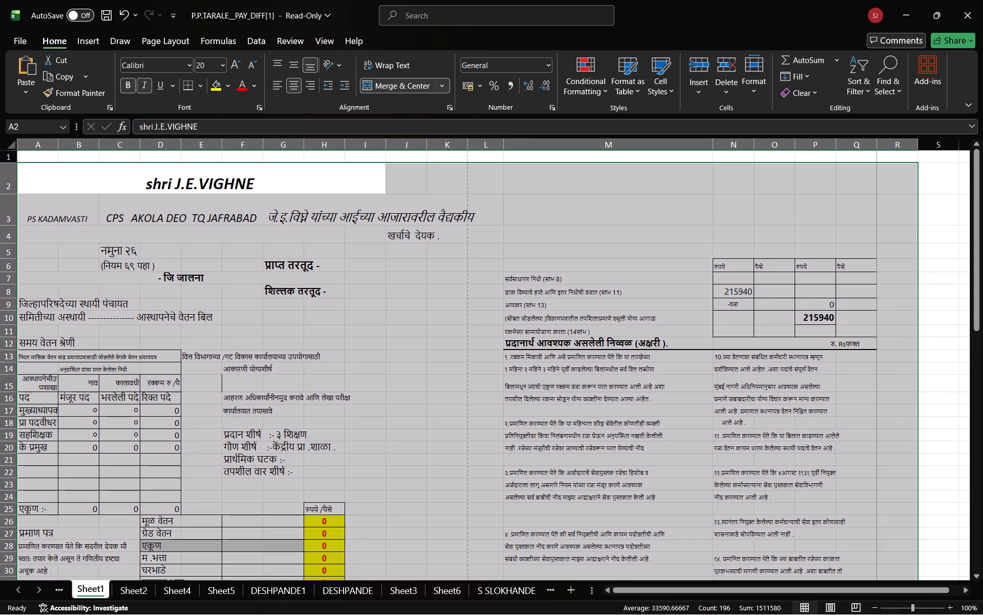
right_click(473, 332)
click(521, 255)
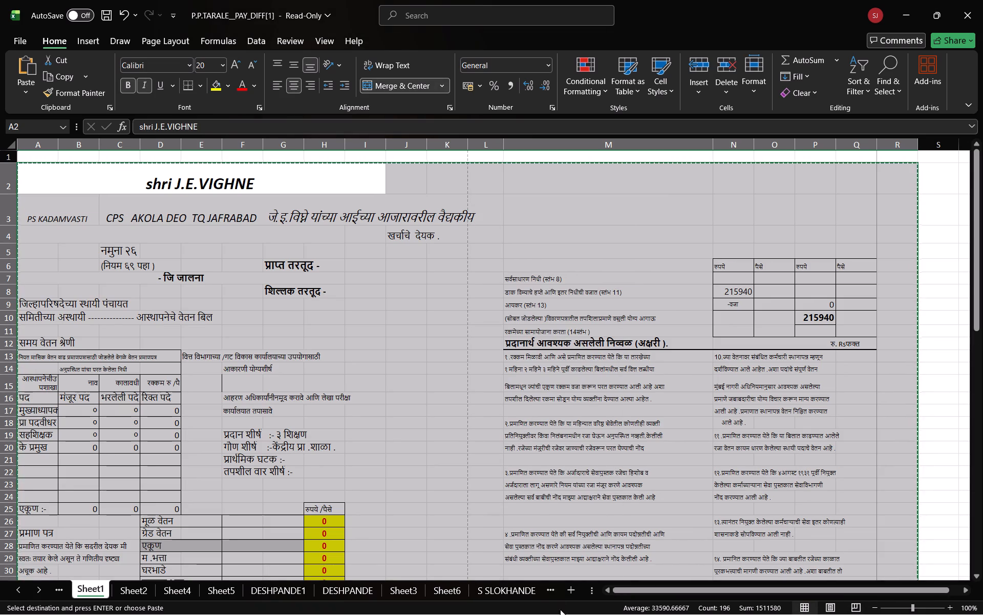
click(574, 594)
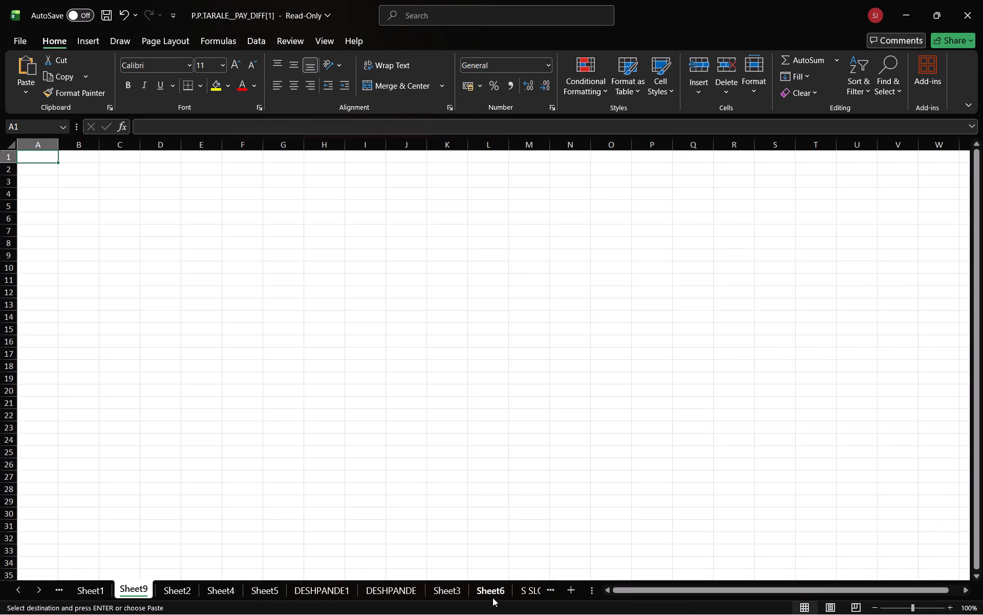
Insert a new sheet after Sheet6 and paste the copied bill form into it starting at cell A2.
click(494, 592)
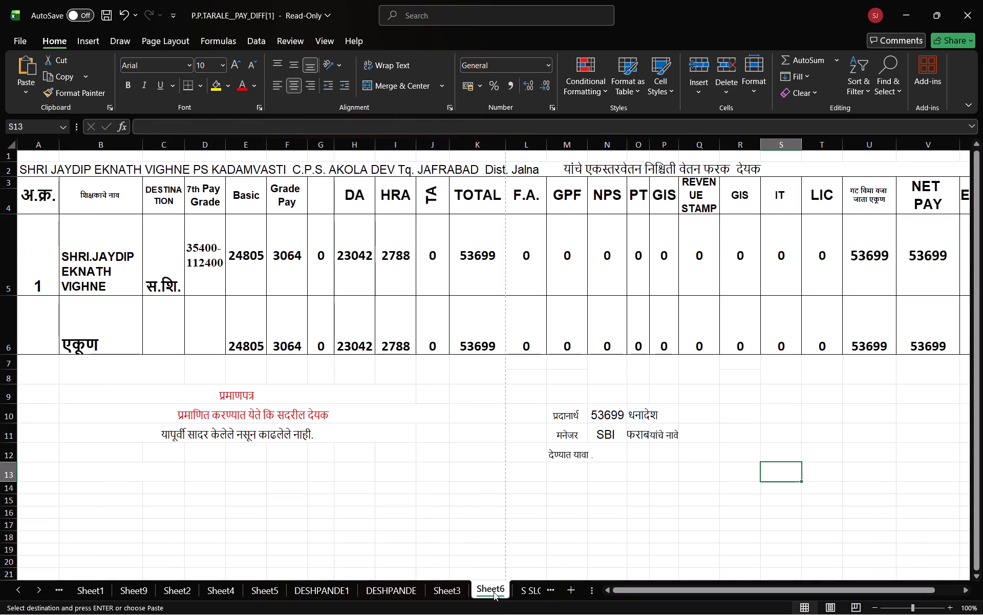
click(529, 595)
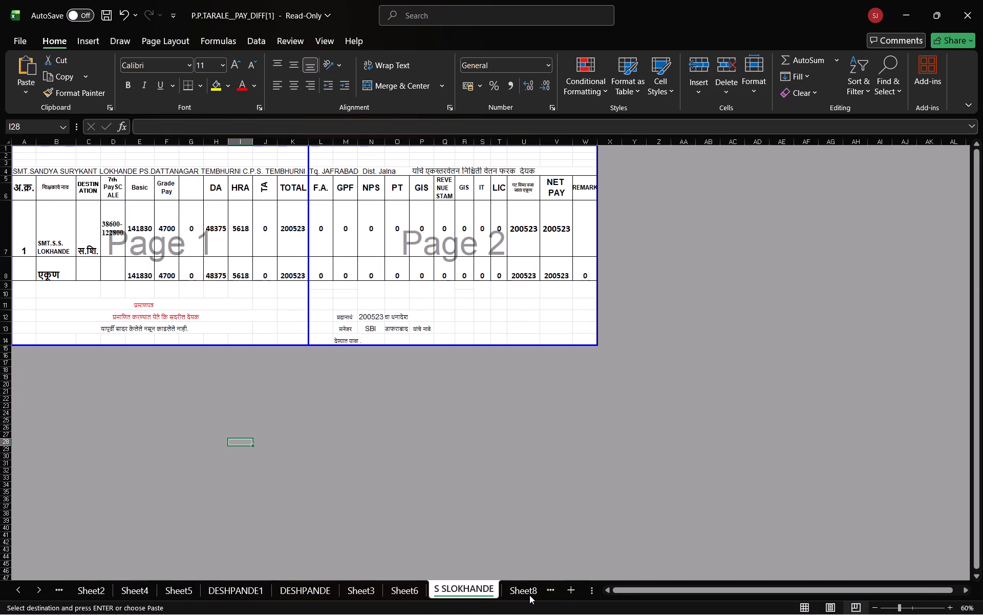
click(529, 586)
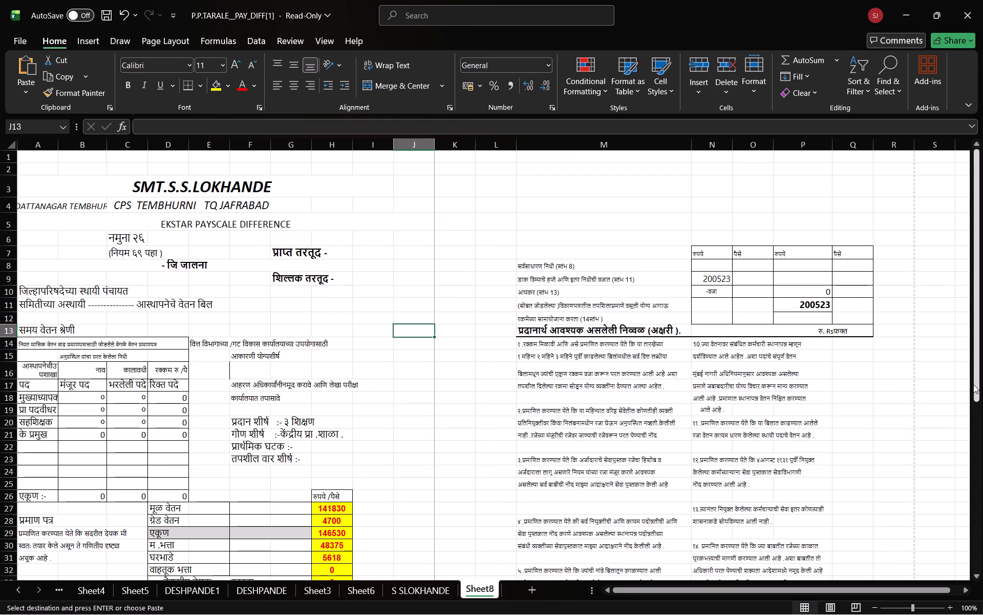
drag(975, 385, 975, 477)
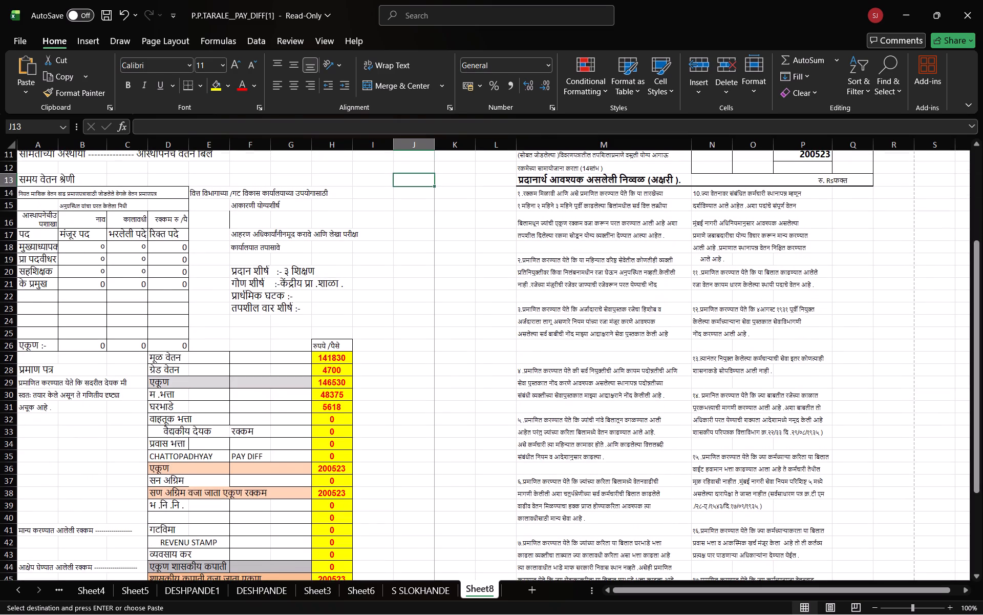
click(364, 591)
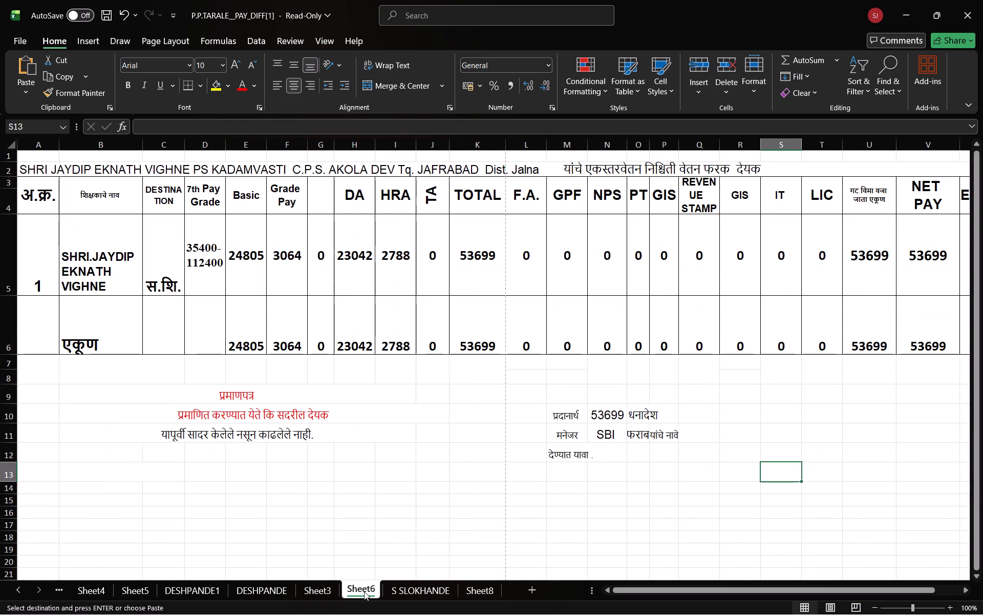
drag(975, 392, 972, 475)
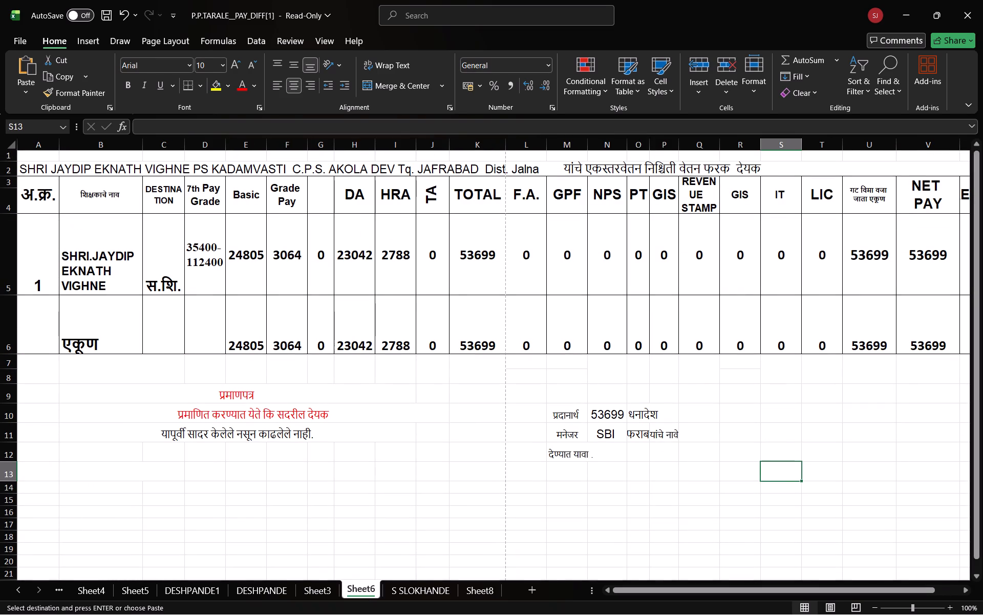
click(532, 588)
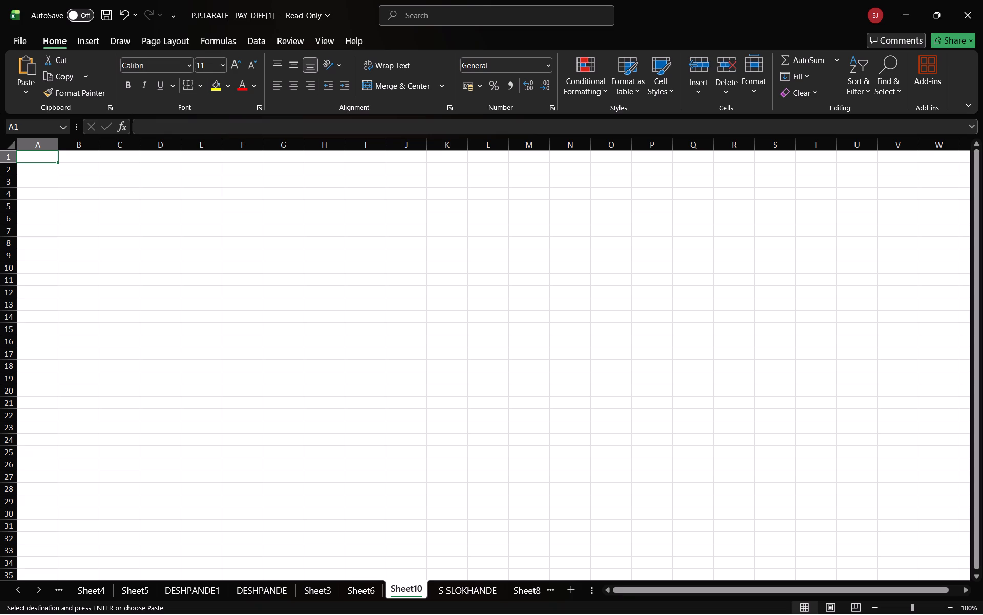
right_click(42, 171)
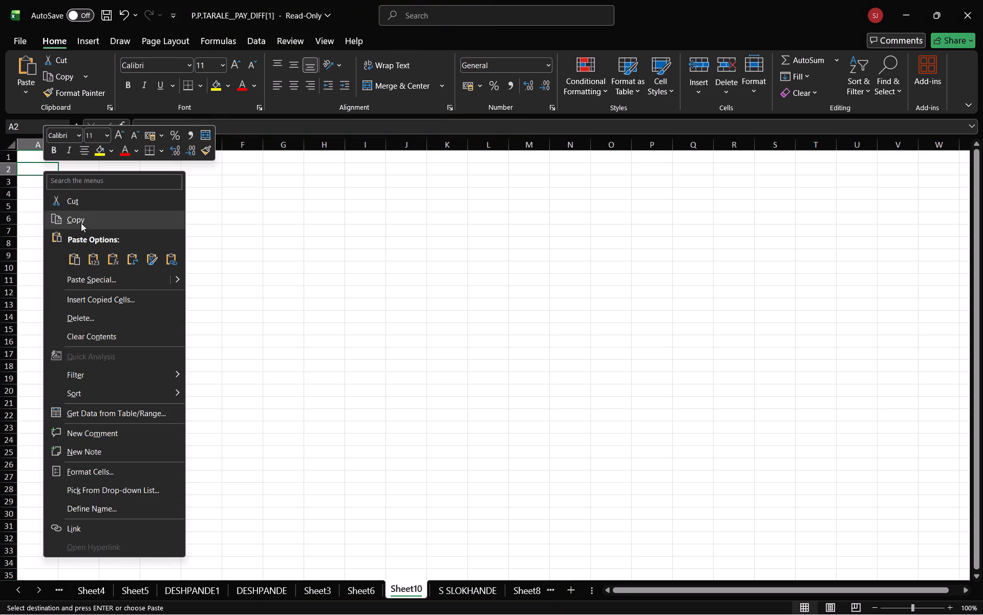
click(78, 252)
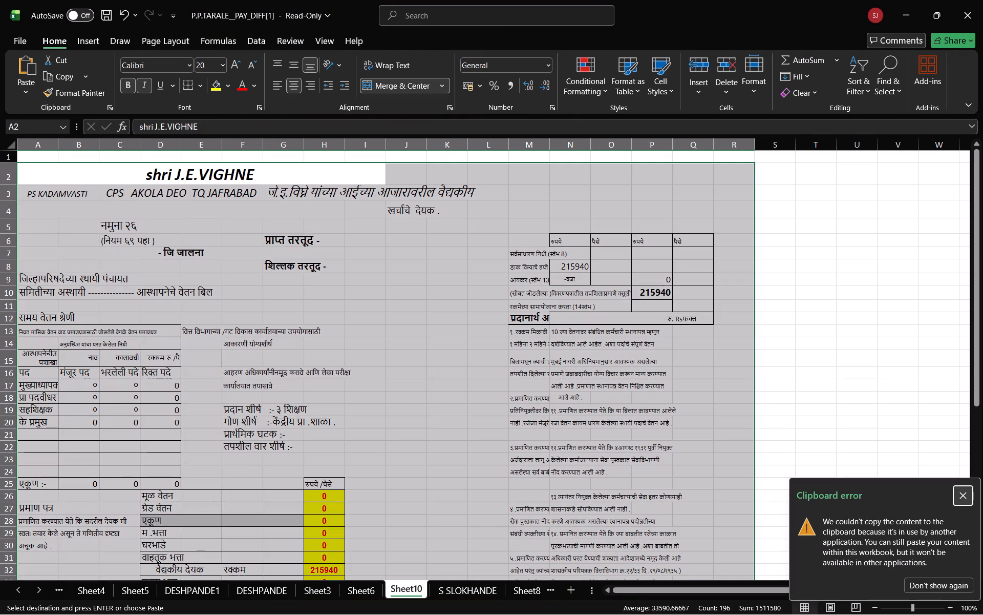
click(793, 276)
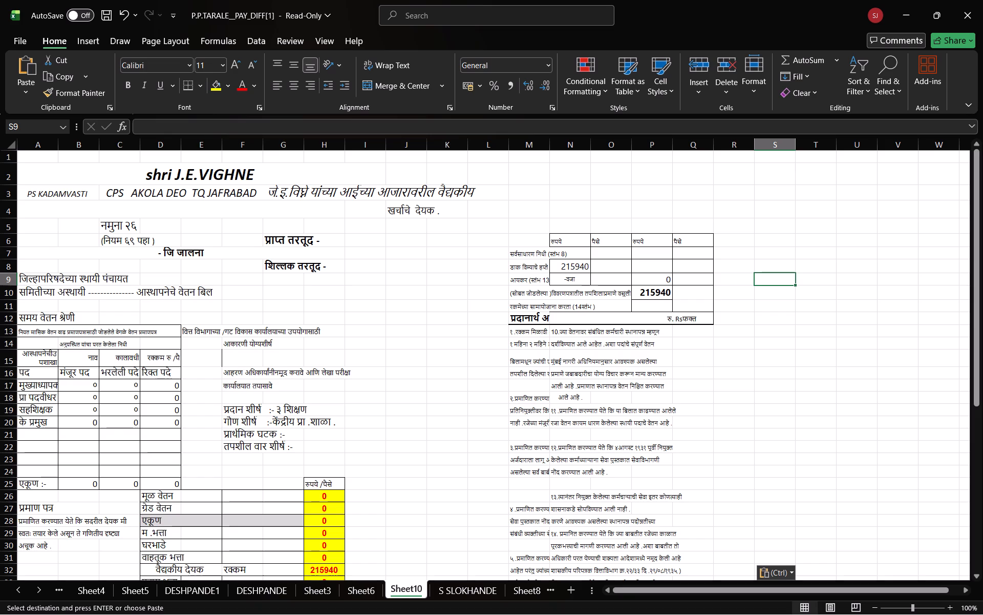
Delete the Marathi medical-expense wording from the heading in C3, leaving only "CPS AKOLA DEO TQ JAFRABAD".
click(368, 192)
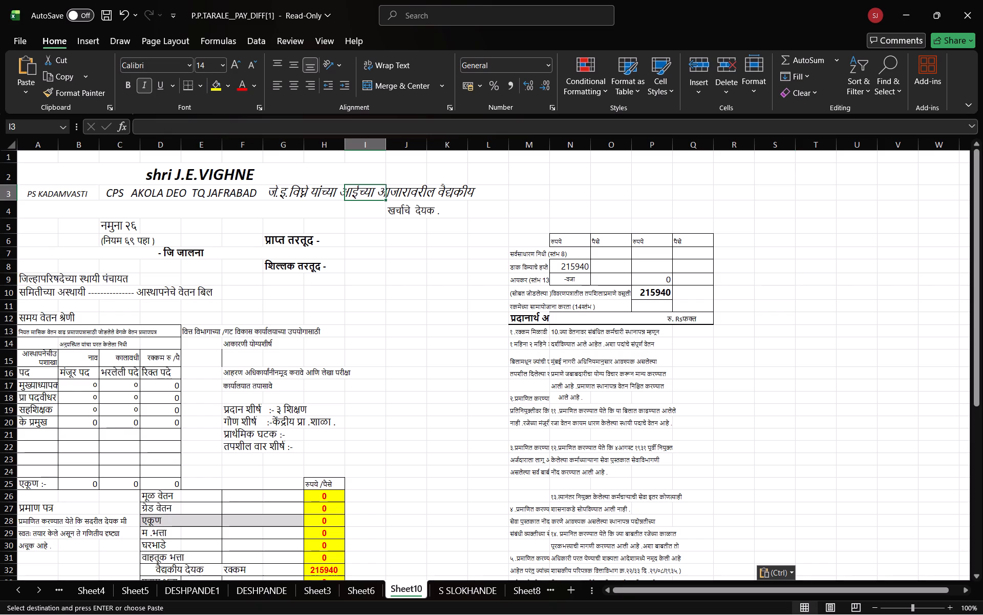
click(261, 189)
click(296, 189)
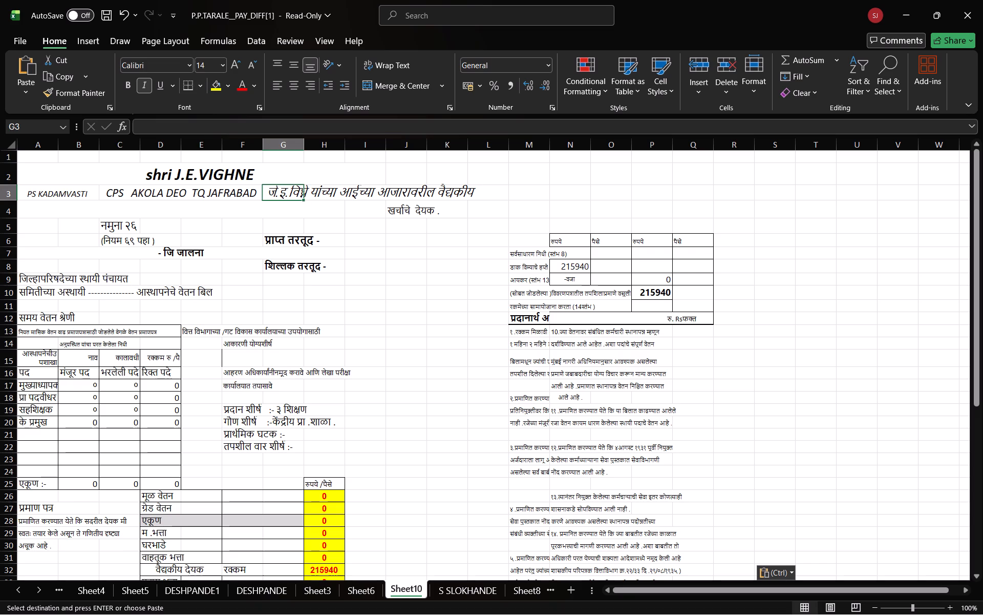
click(368, 193)
click(306, 194)
click(168, 202)
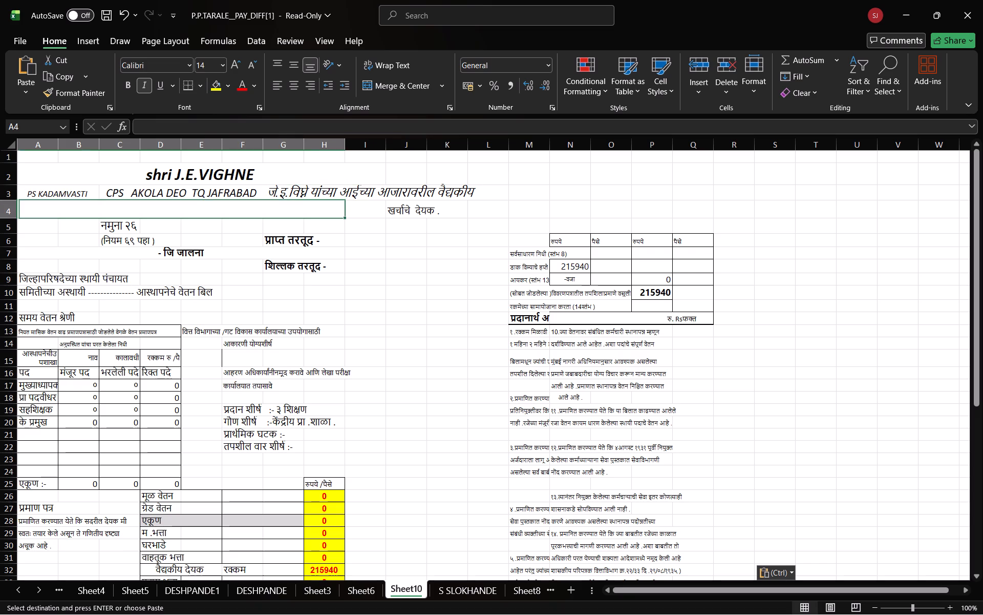
click(134, 194)
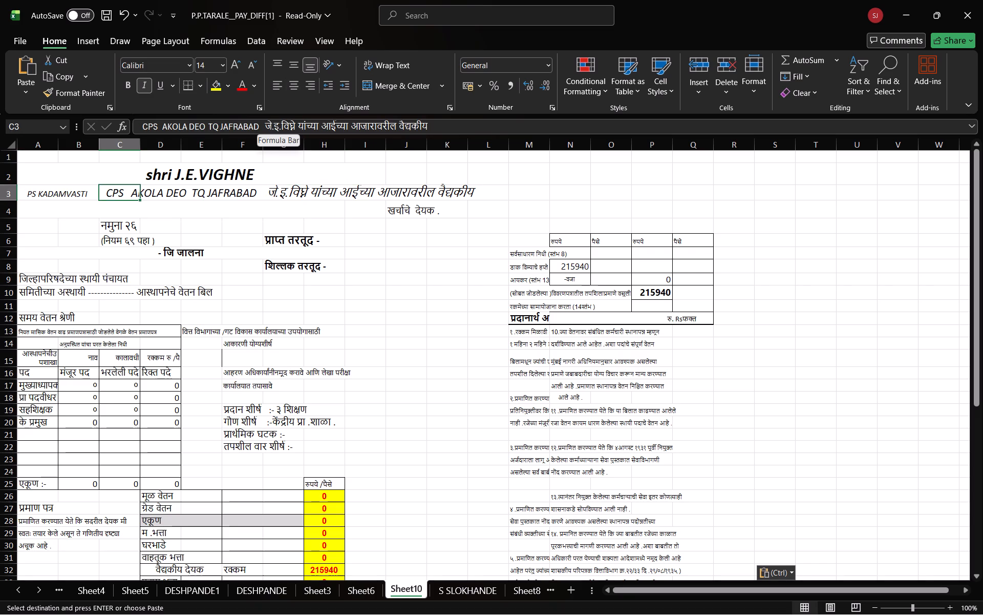
drag(264, 126, 438, 139)
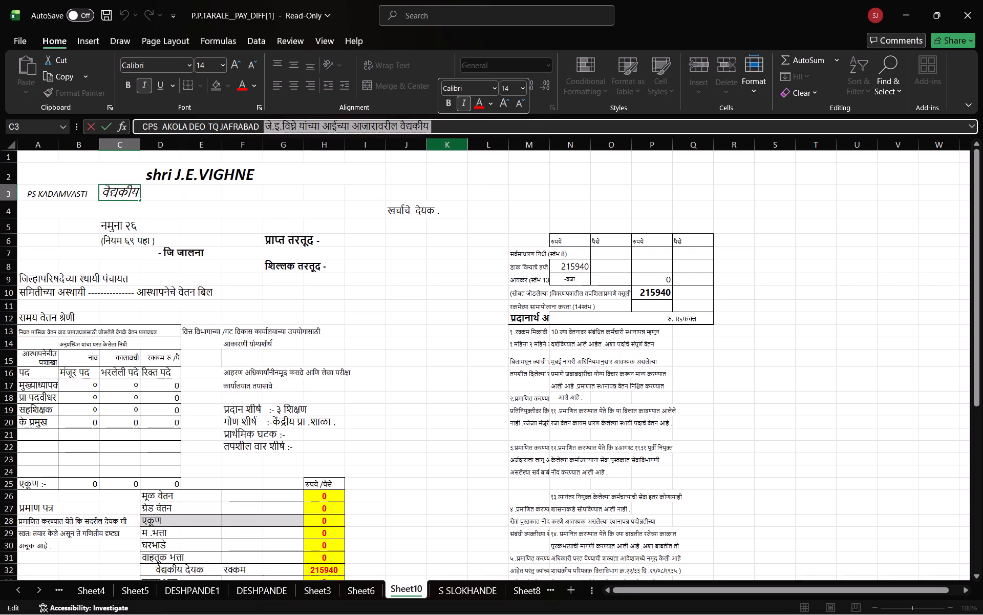
key(BackSpace)
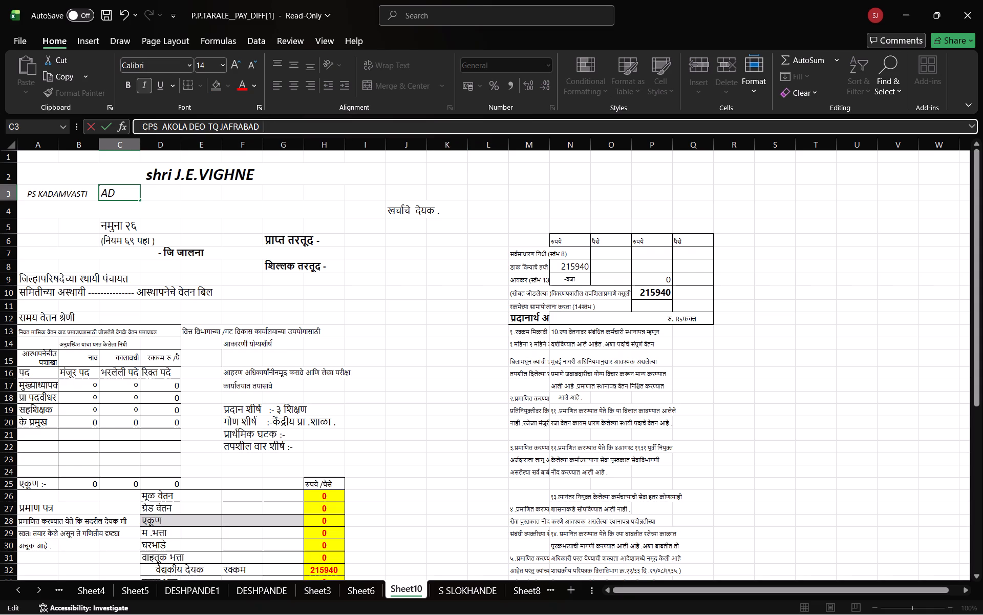
click(464, 455)
click(391, 455)
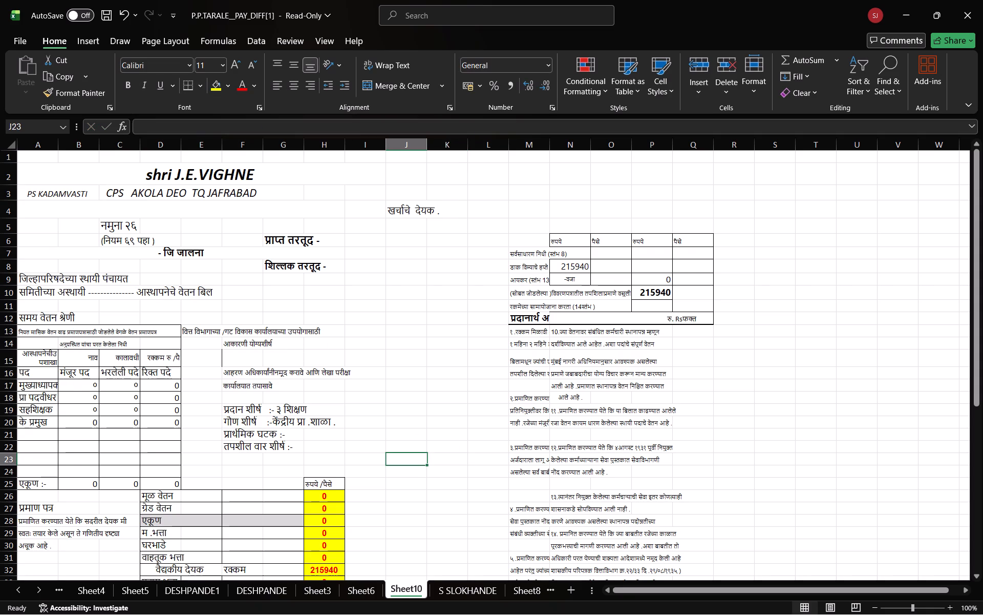
Enter the basic pay of 24805 in H26 and the grade pay of 3064 in H27.
click(326, 497)
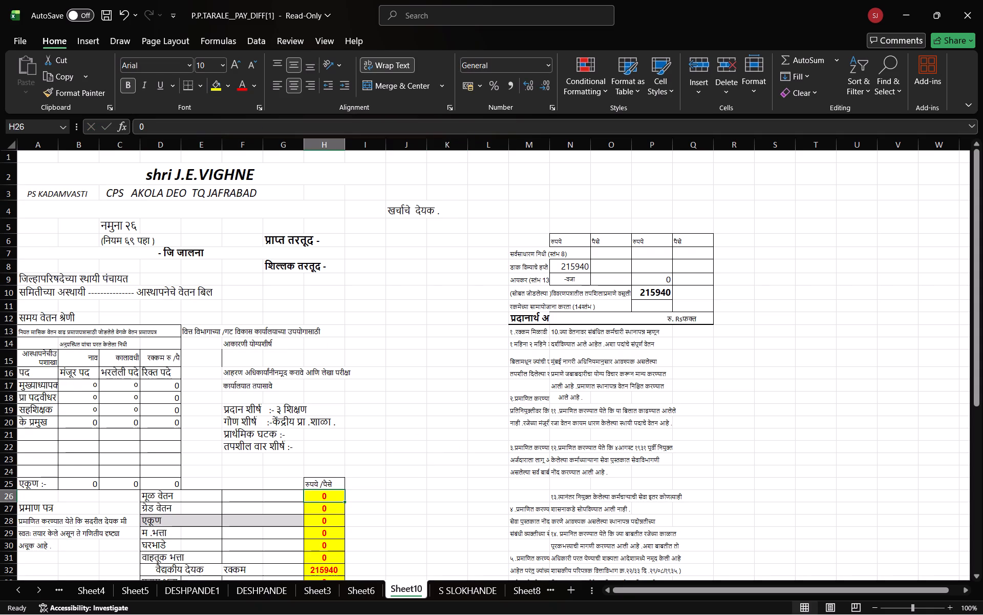
text(24805)
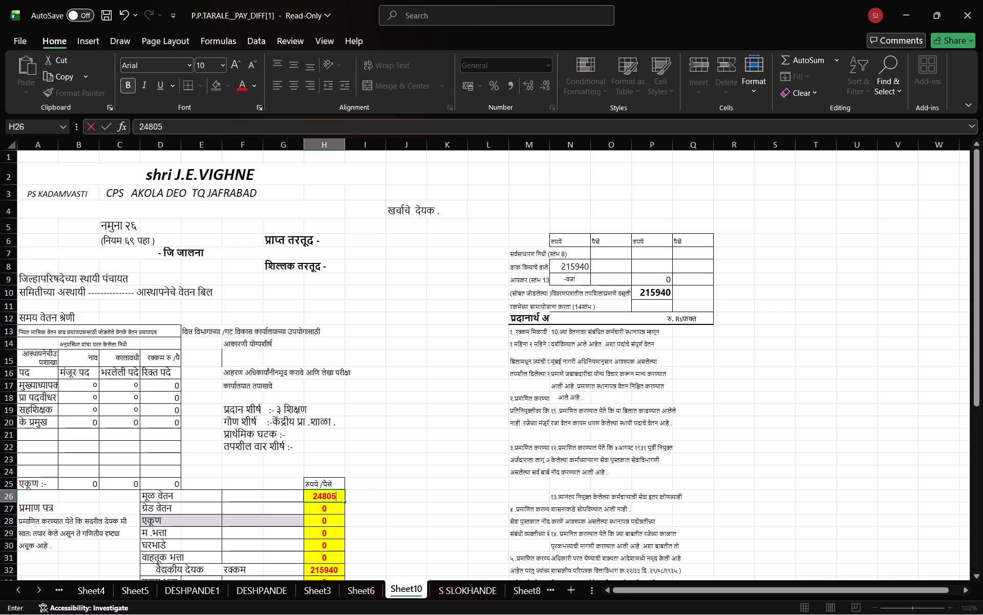
click(345, 534)
click(328, 510)
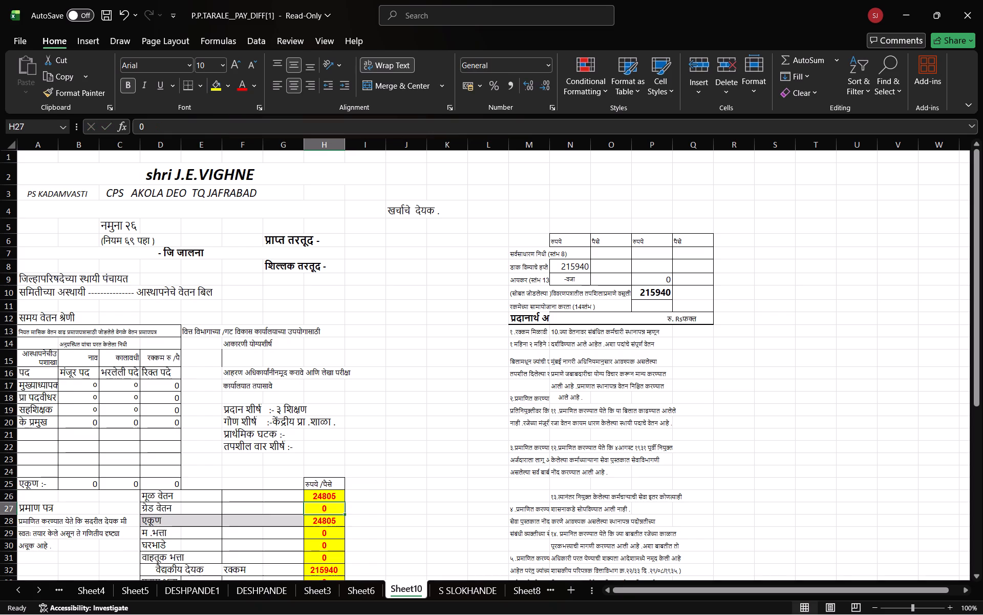
text(3064)
click(381, 520)
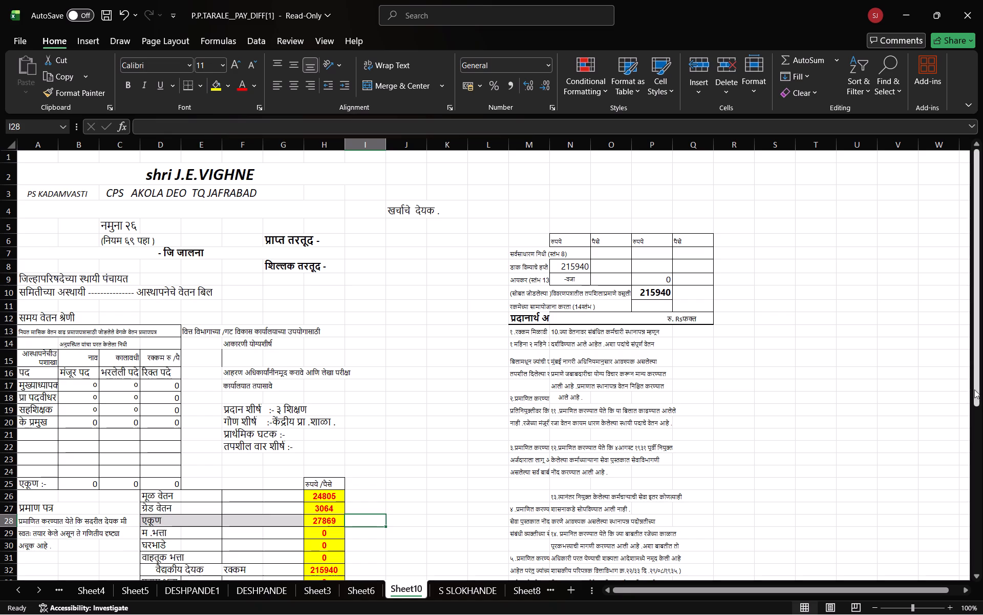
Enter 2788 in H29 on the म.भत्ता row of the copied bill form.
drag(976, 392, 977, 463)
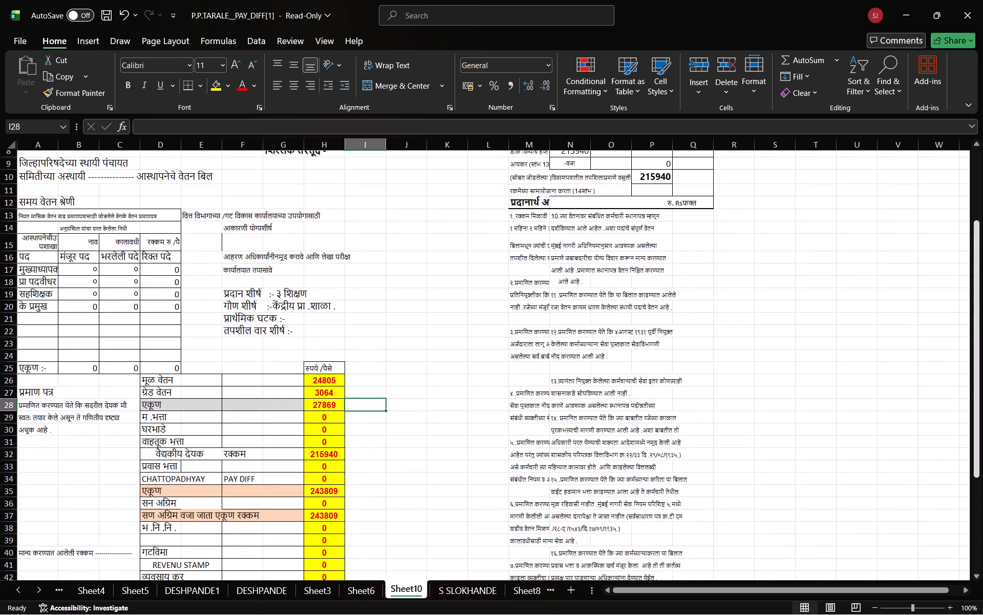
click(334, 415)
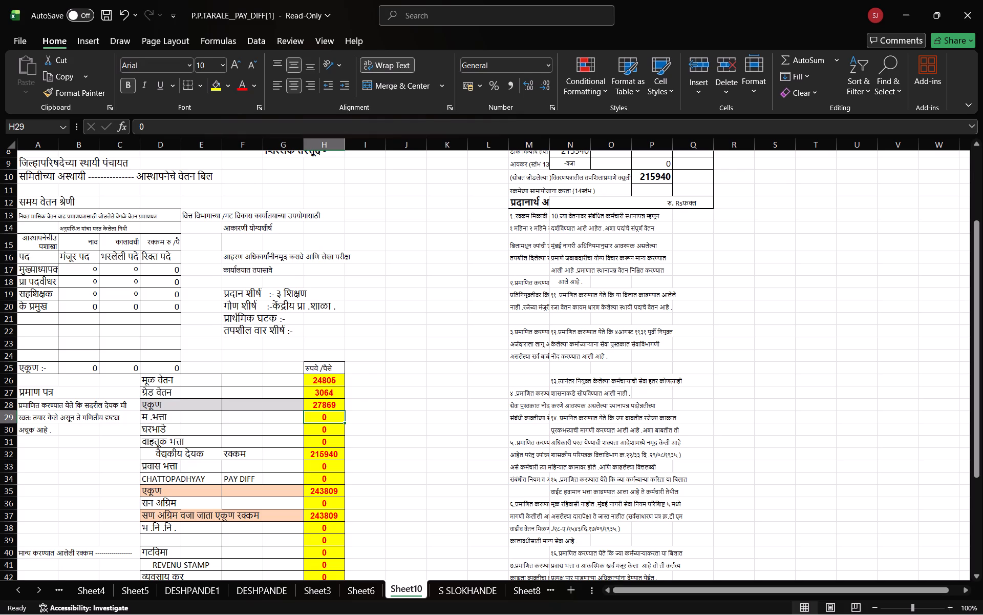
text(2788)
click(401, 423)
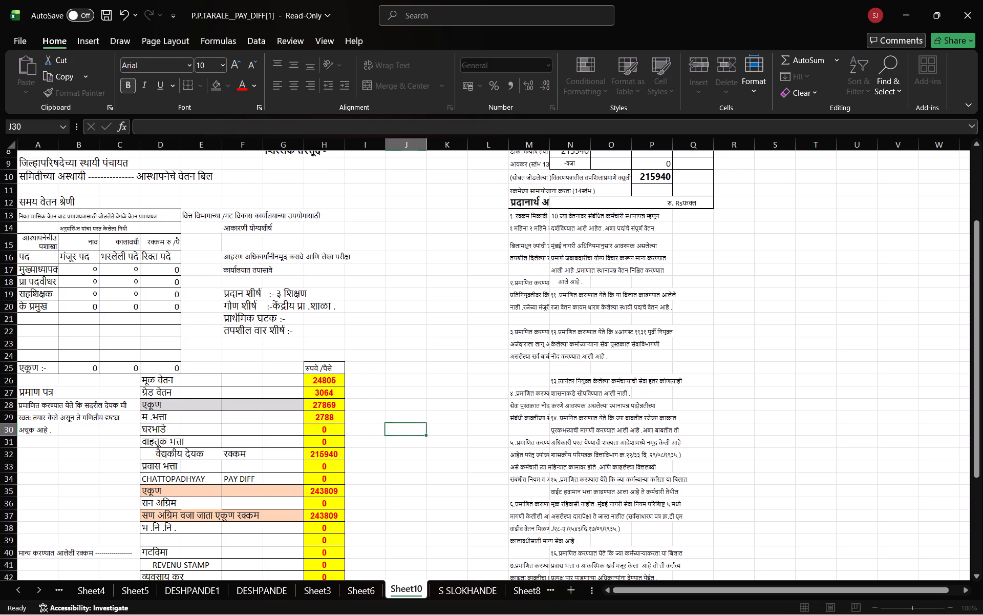
Set the medical bill amount (वैद्यकीय देयक) in H32 to 0.
click(340, 451)
key(0)
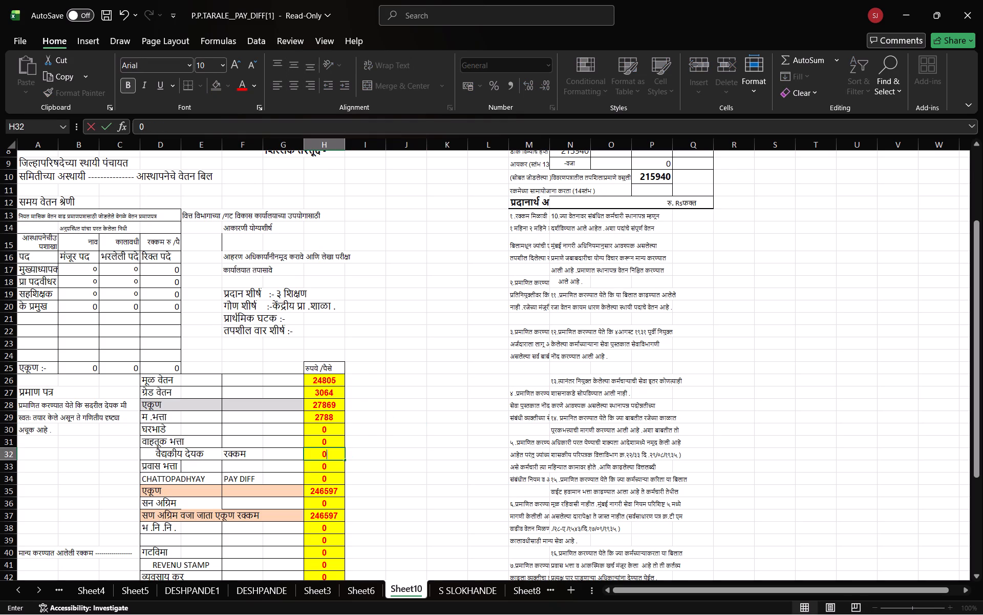
click(426, 477)
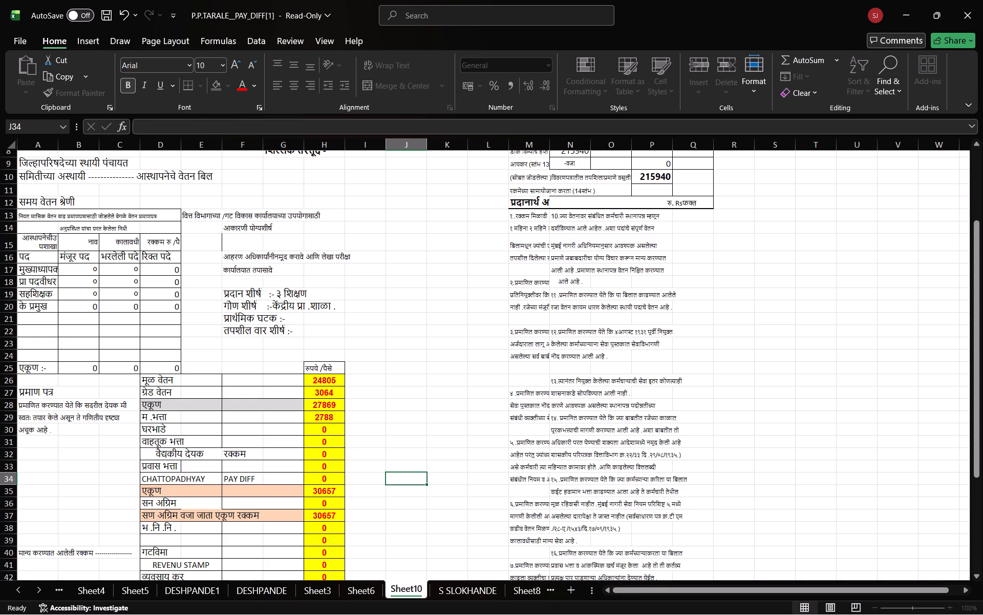
Set the म.भत्ता amount in H29 to 23042 and enter the घरभाडे amount of 2788 in H30.
click(313, 415)
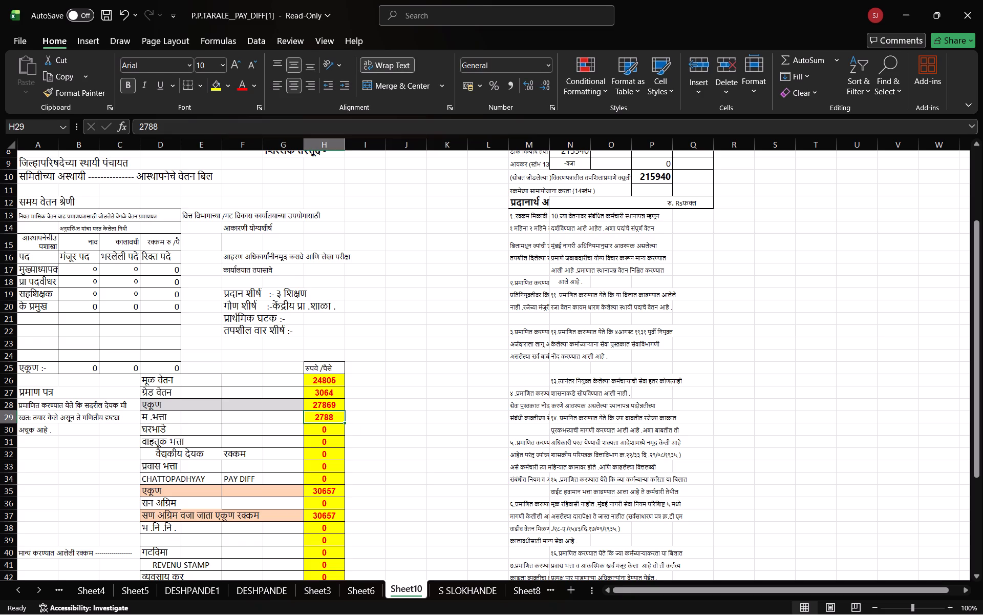
text(23042)
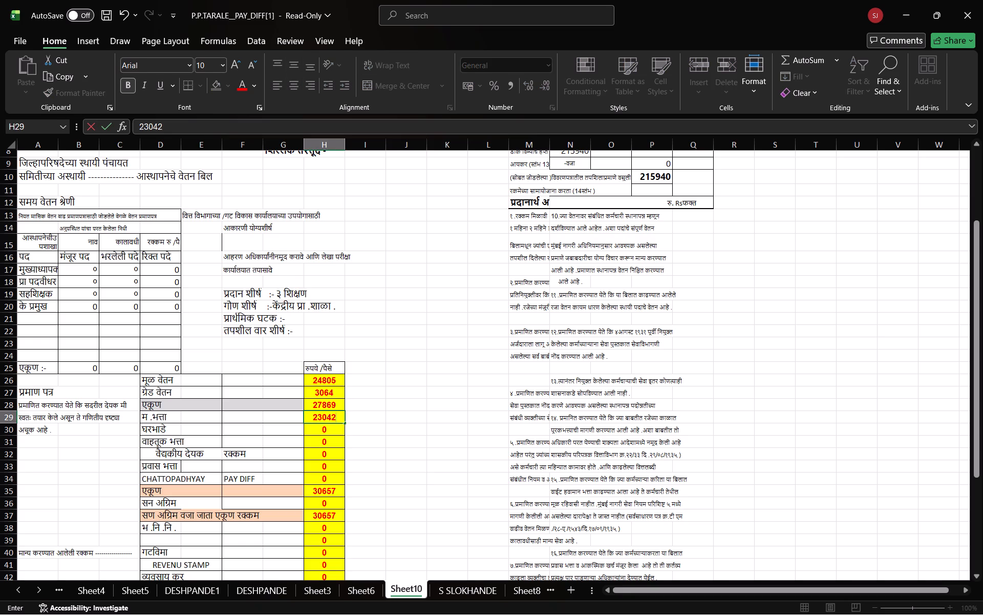
click(376, 430)
click(333, 427)
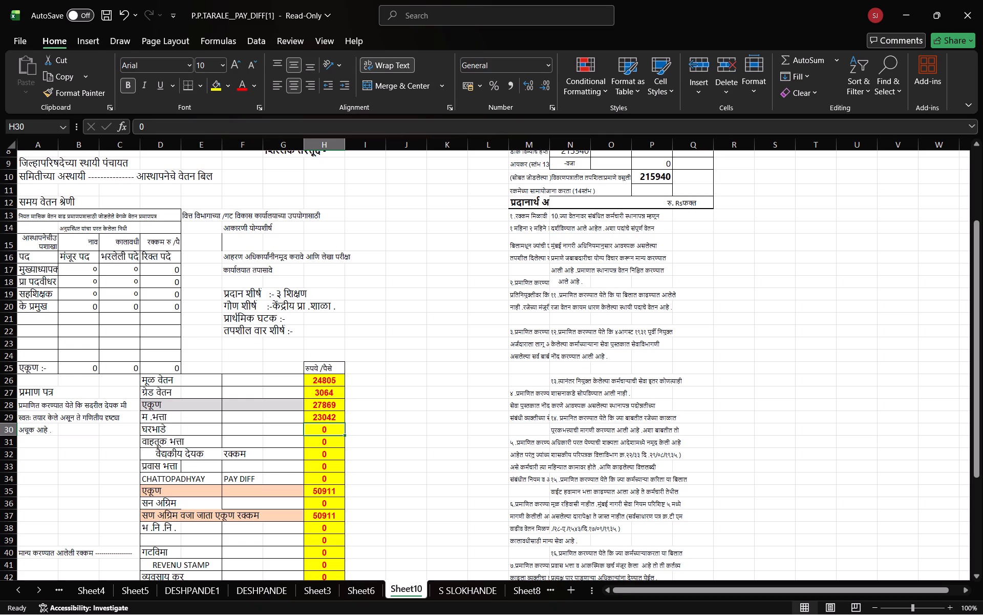
text(2788)
click(371, 435)
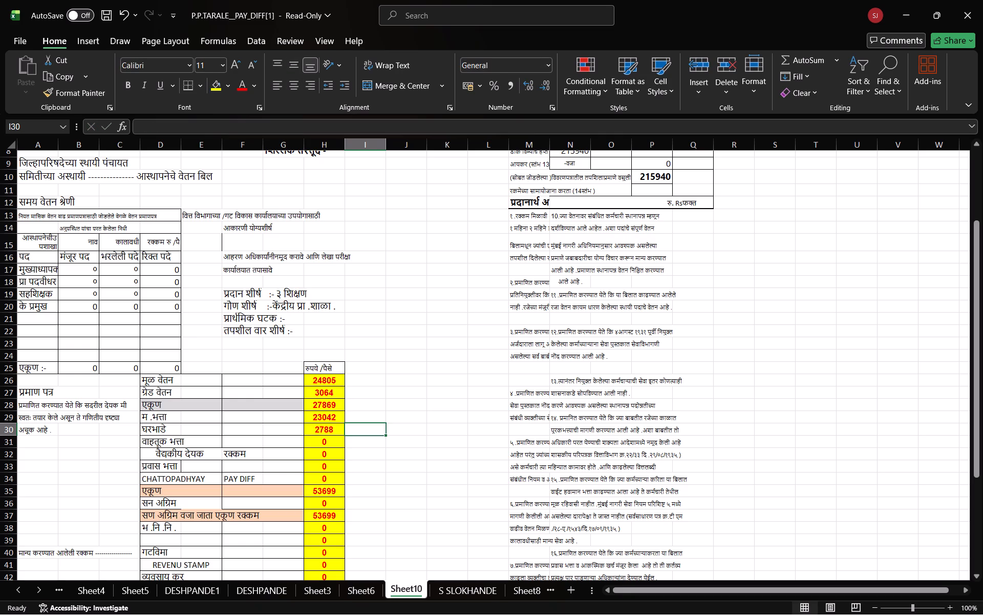
Set the rupees amount in N8 to 53699 to match the bill form's total.
drag(975, 471, 959, 605)
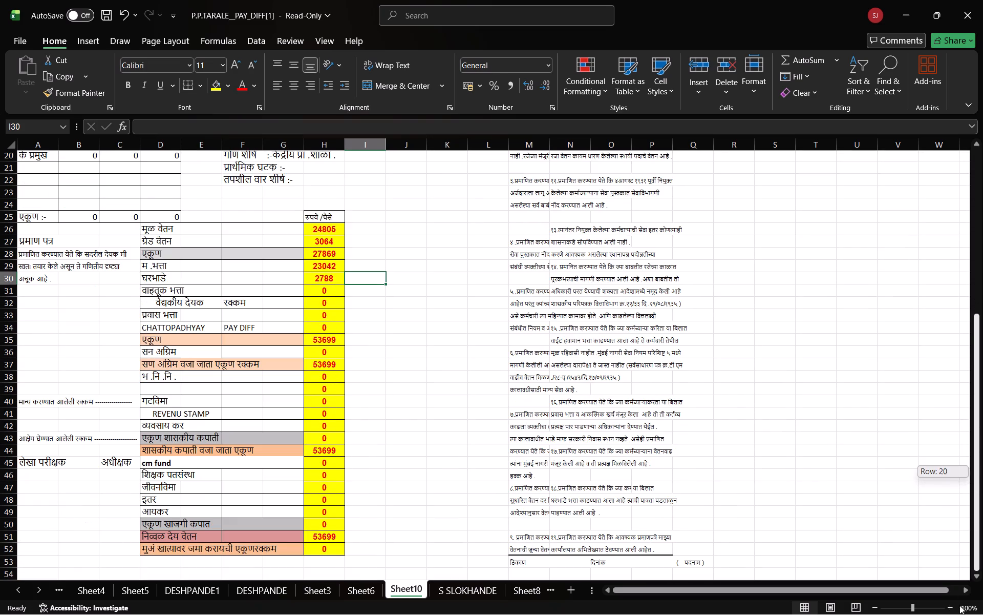
drag(959, 605, 982, 234)
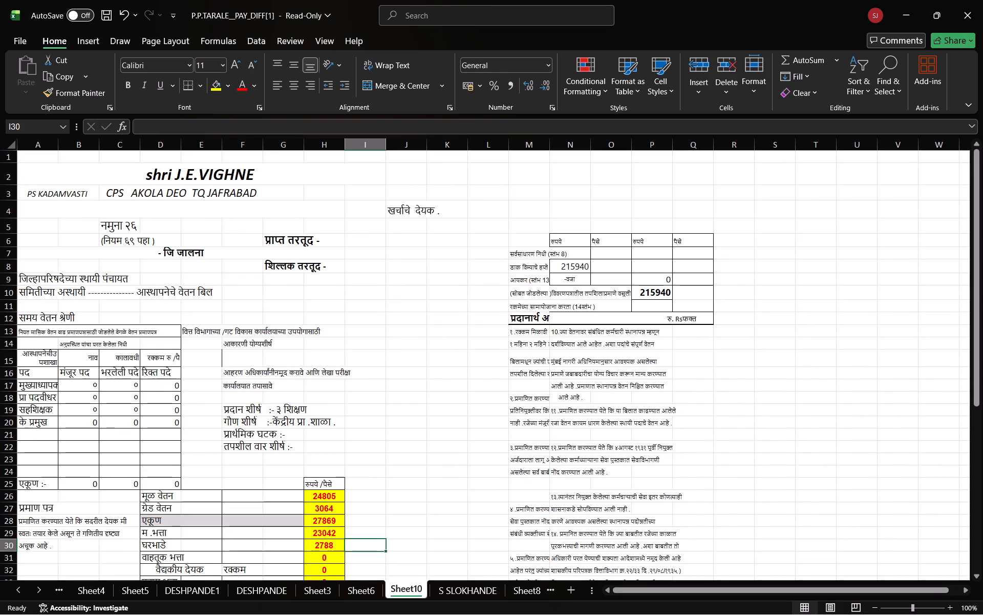
click(571, 268)
text(53699)
click(744, 440)
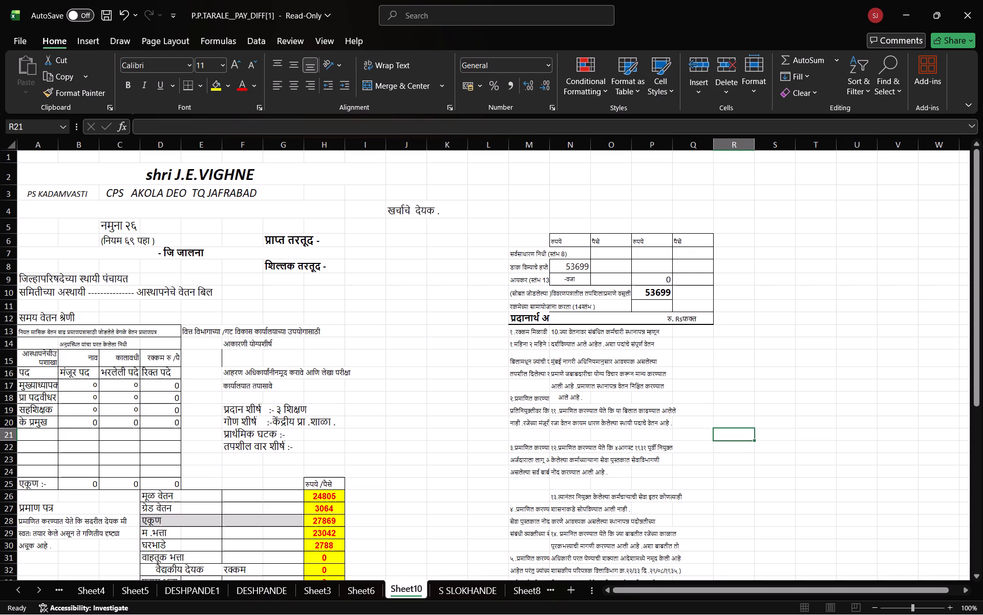
Widen column M until its Marathi certificate text fits beside column N, and slightly narrow column L.
drag(973, 280, 945, 483)
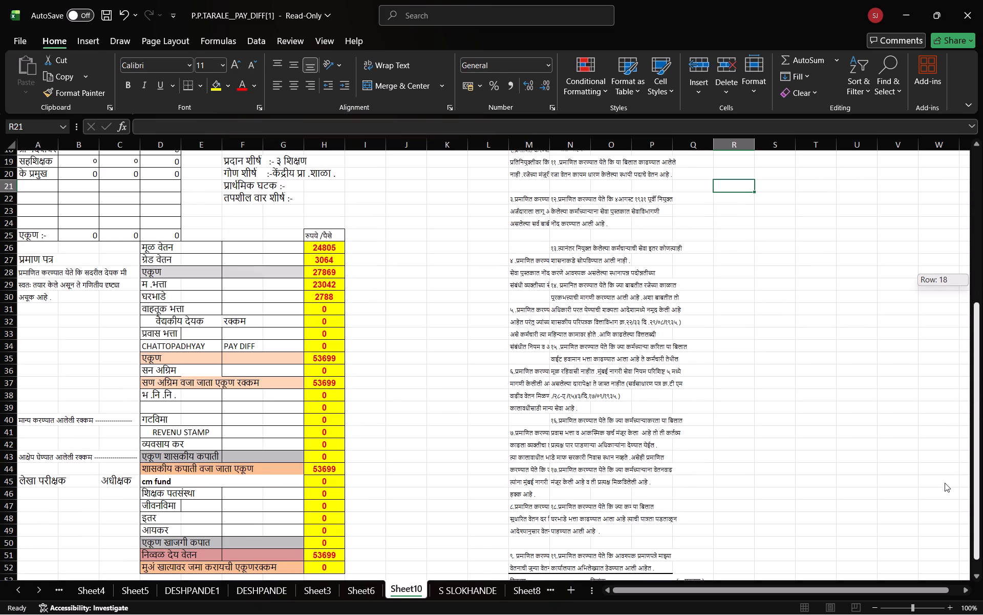
drag(945, 483, 982, 310)
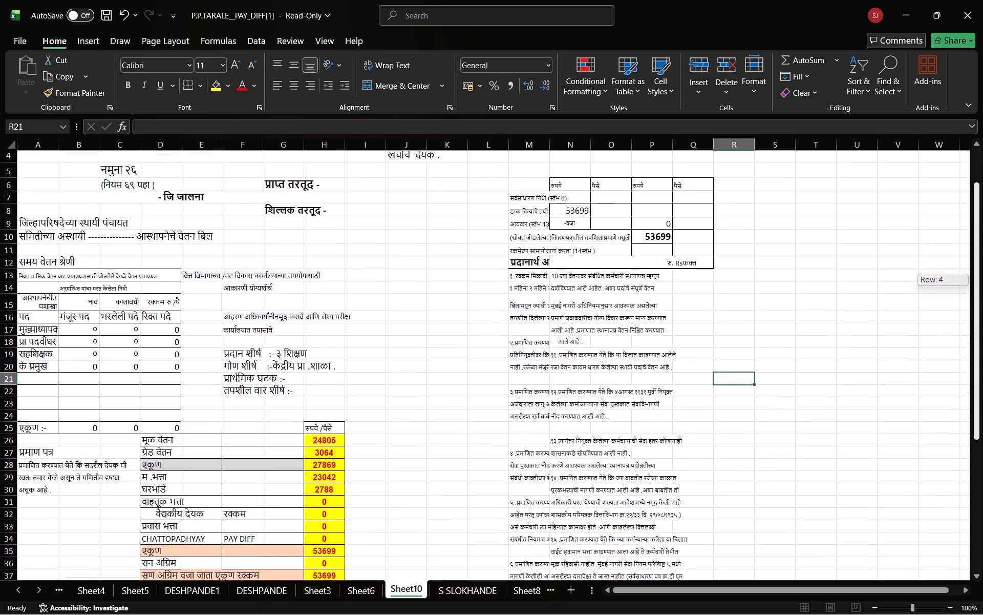
drag(982, 310, 977, 250)
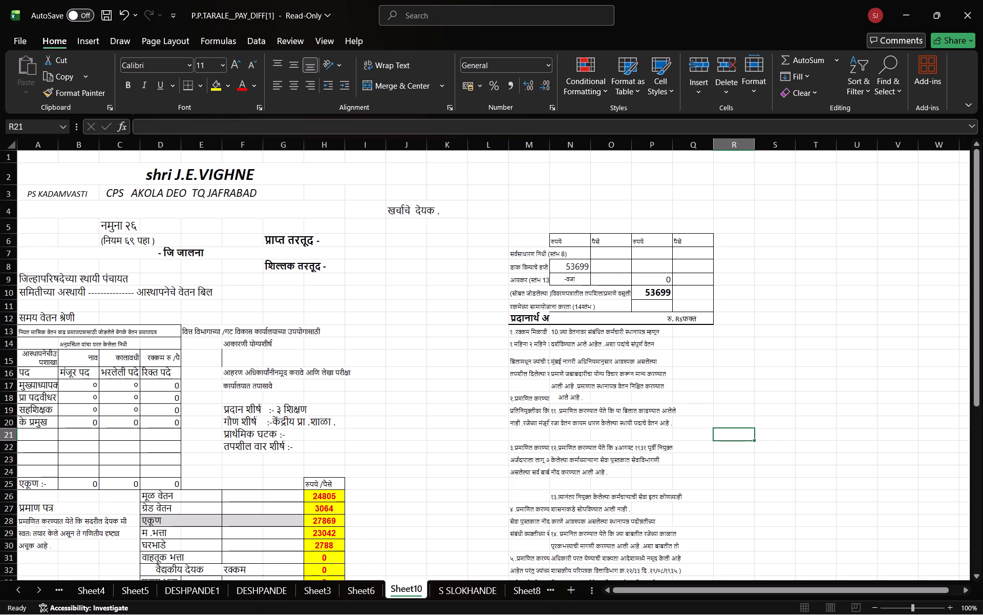
drag(551, 145, 650, 159)
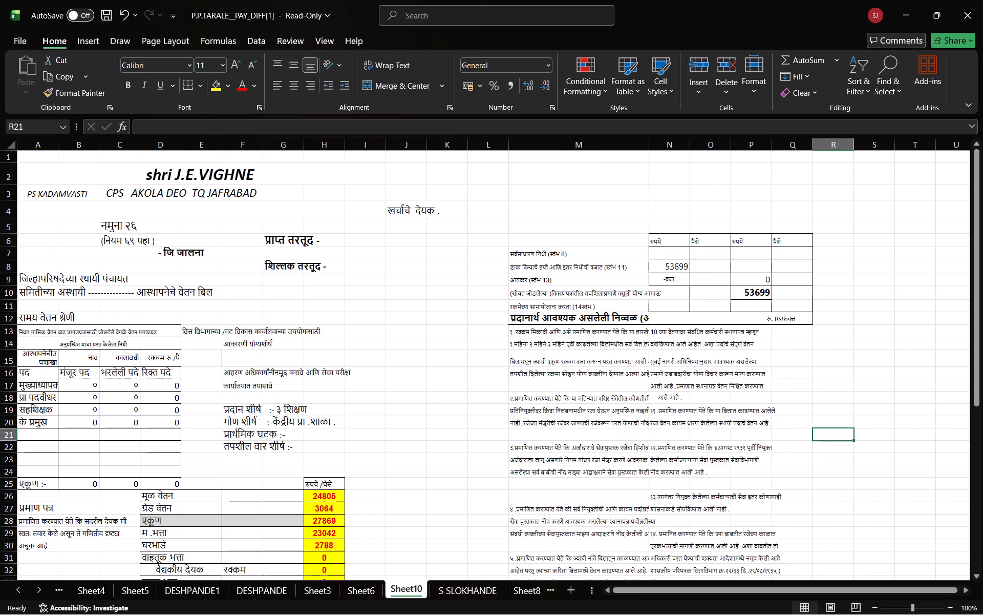
drag(503, 148, 488, 153)
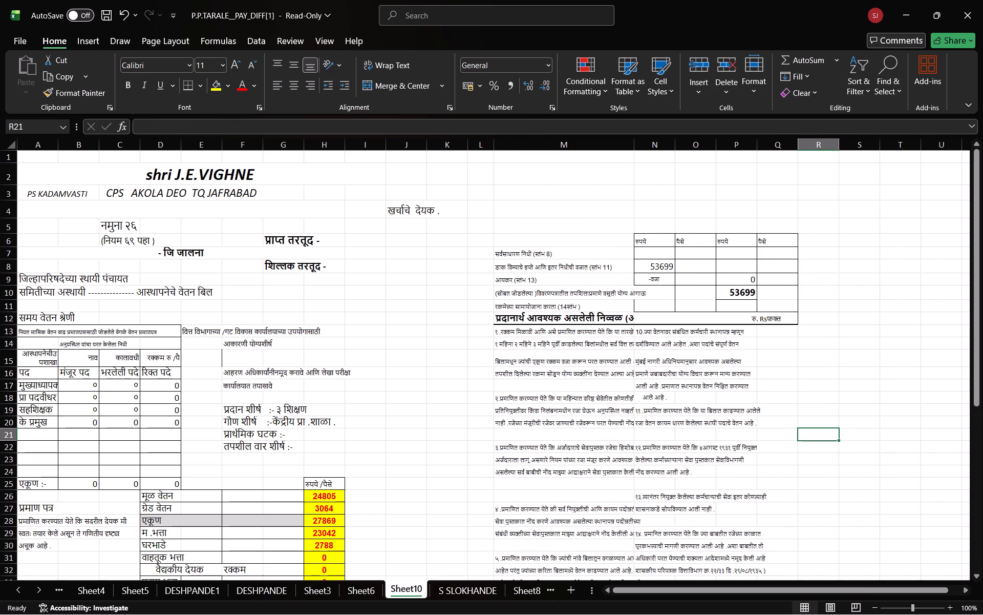
drag(632, 144, 649, 148)
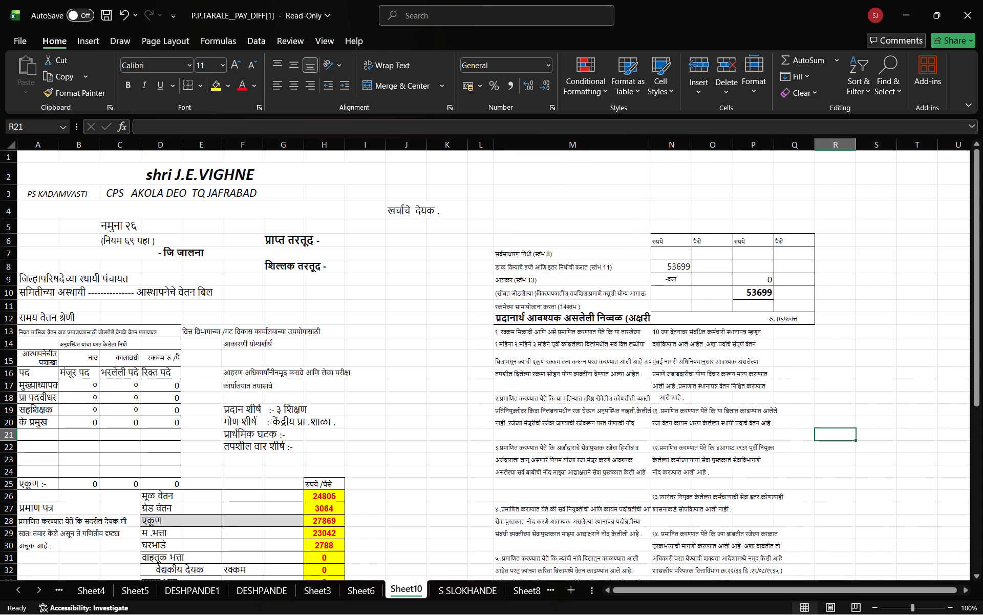
click(648, 151)
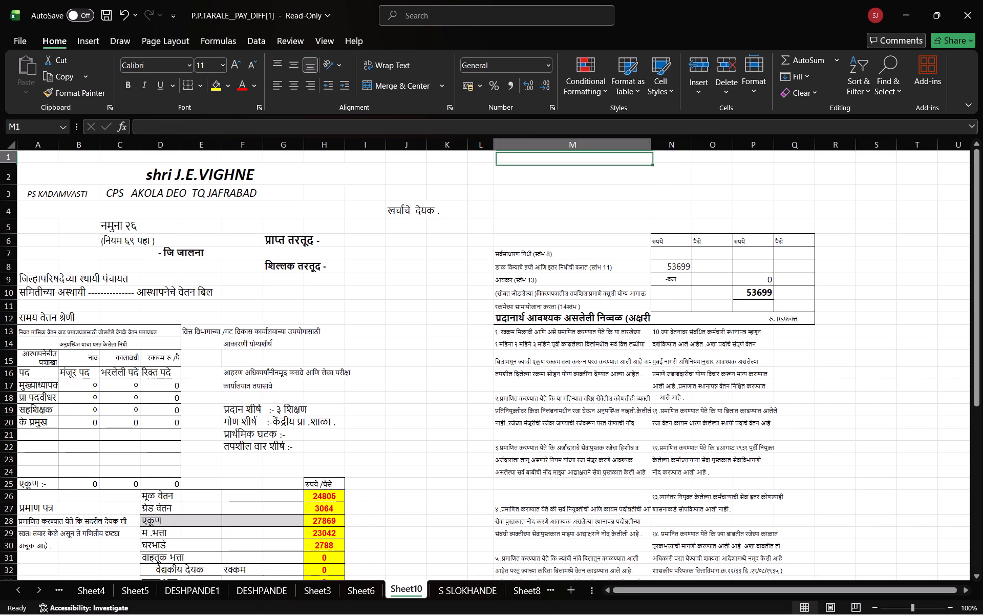
drag(653, 146, 664, 147)
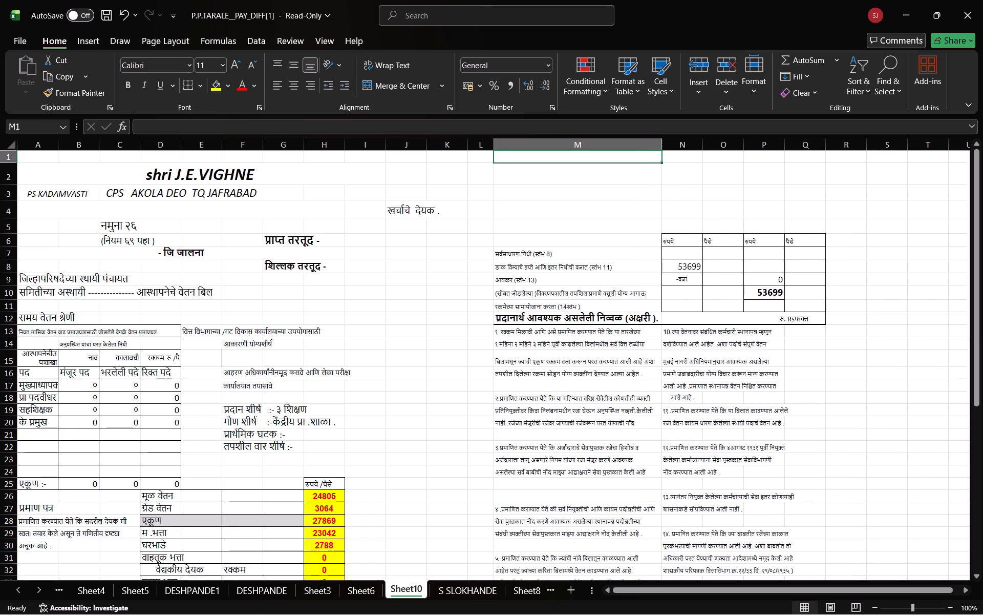
Review the bill form on Sheet10 from top to bottom and open its print preview.
drag(978, 338, 947, 550)
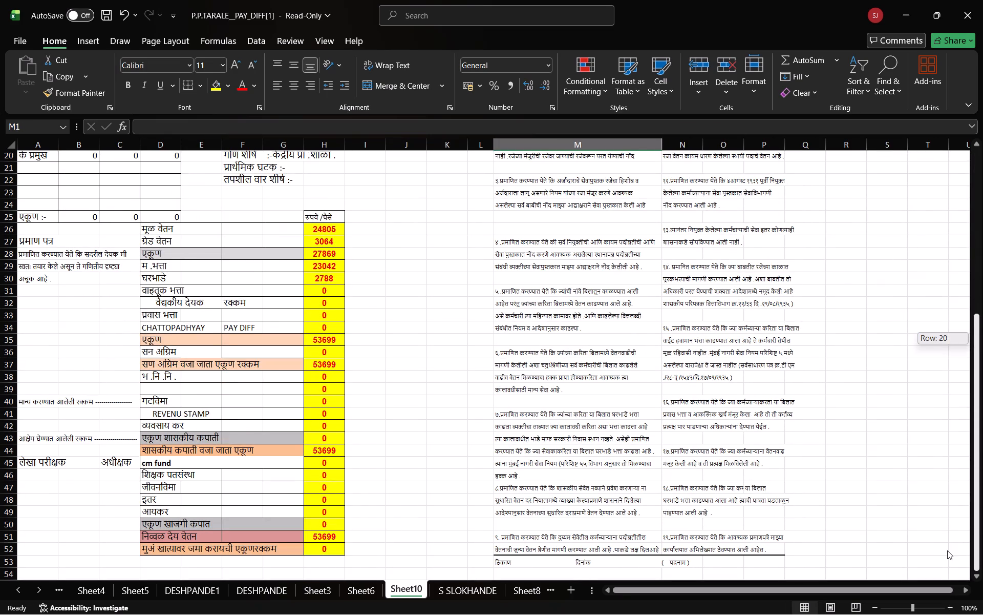
drag(947, 550, 982, 325)
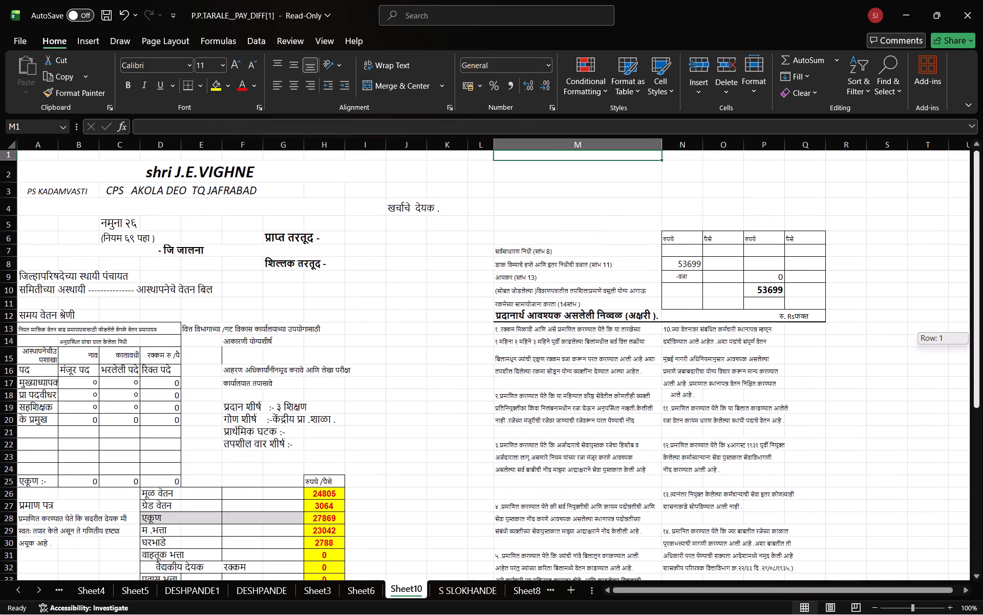
drag(982, 325, 982, 325)
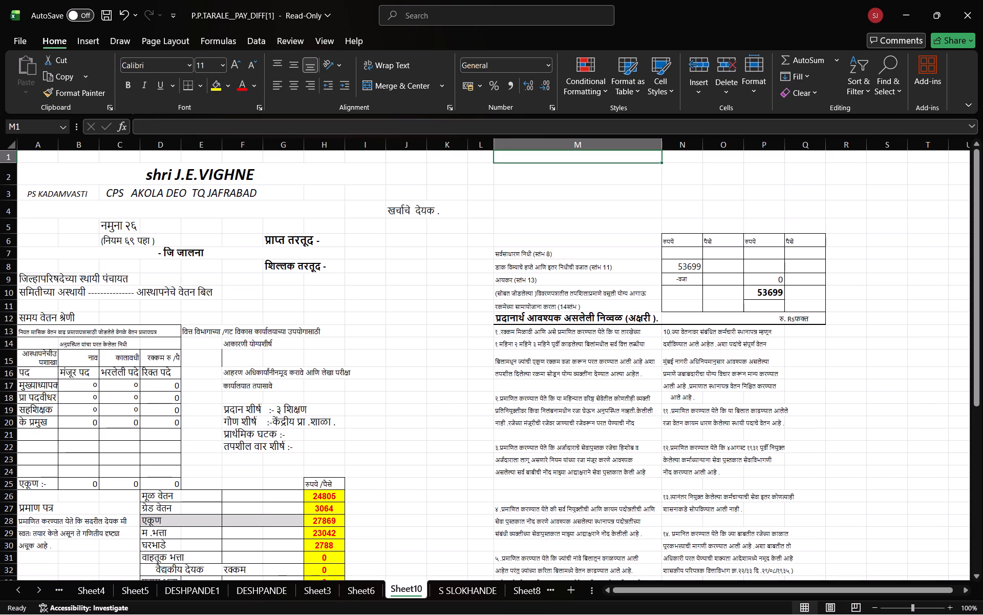
key(ctrl+p)
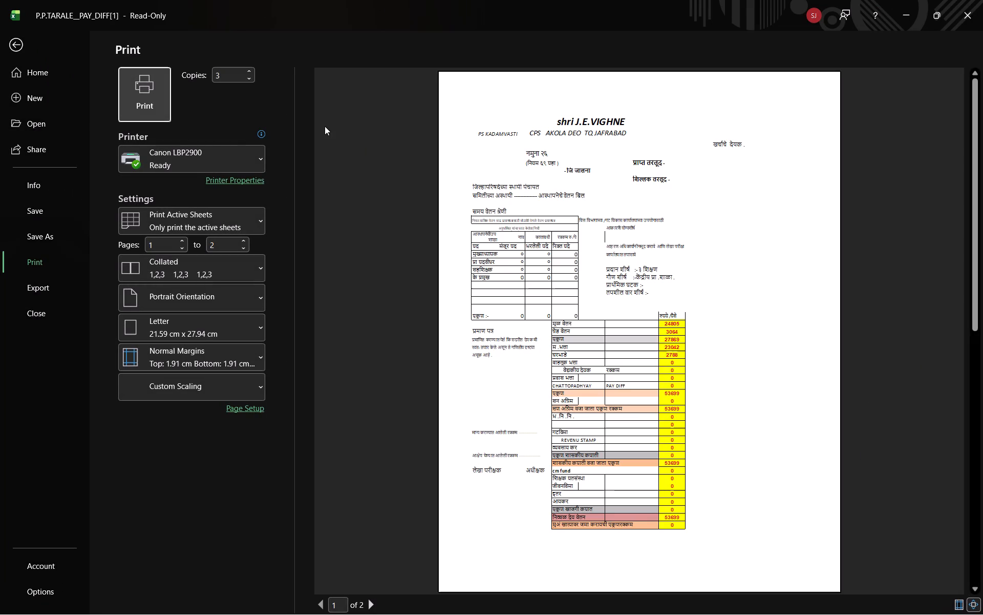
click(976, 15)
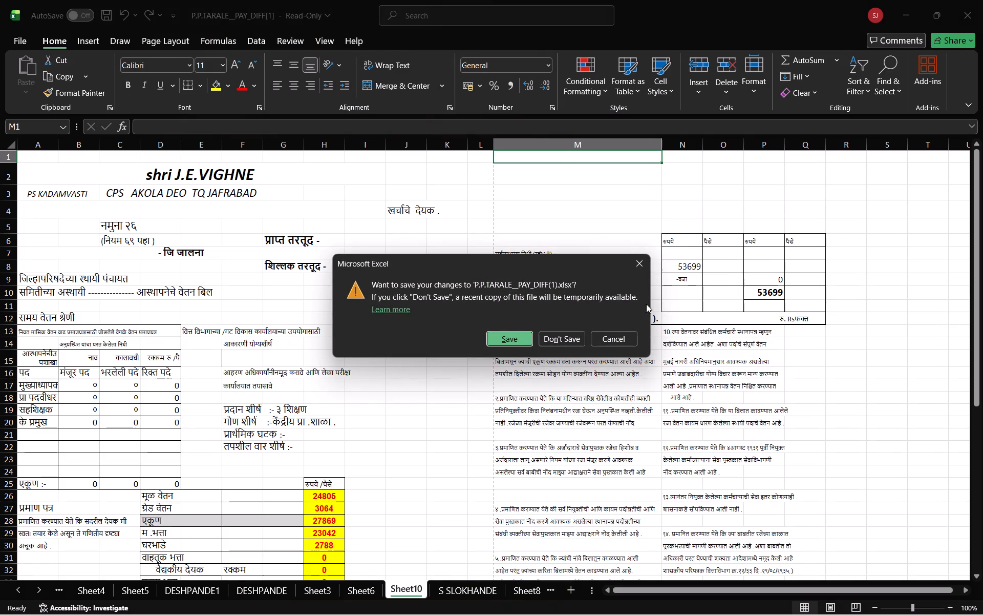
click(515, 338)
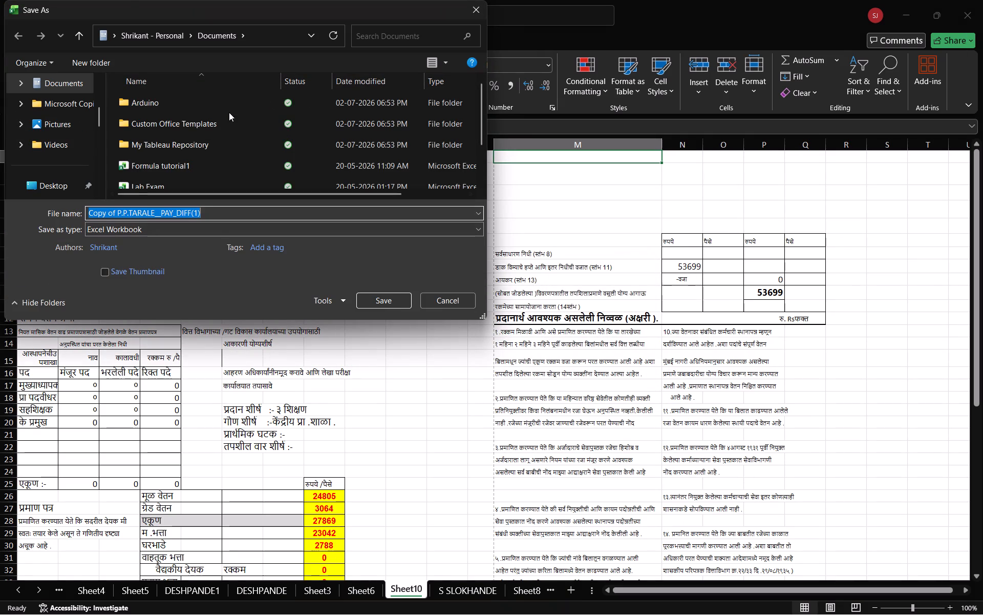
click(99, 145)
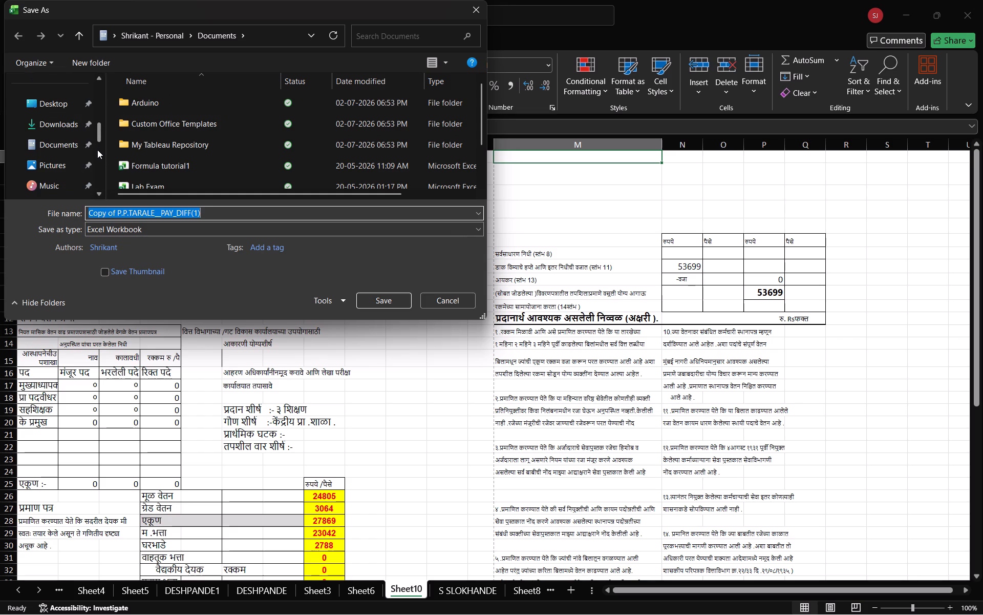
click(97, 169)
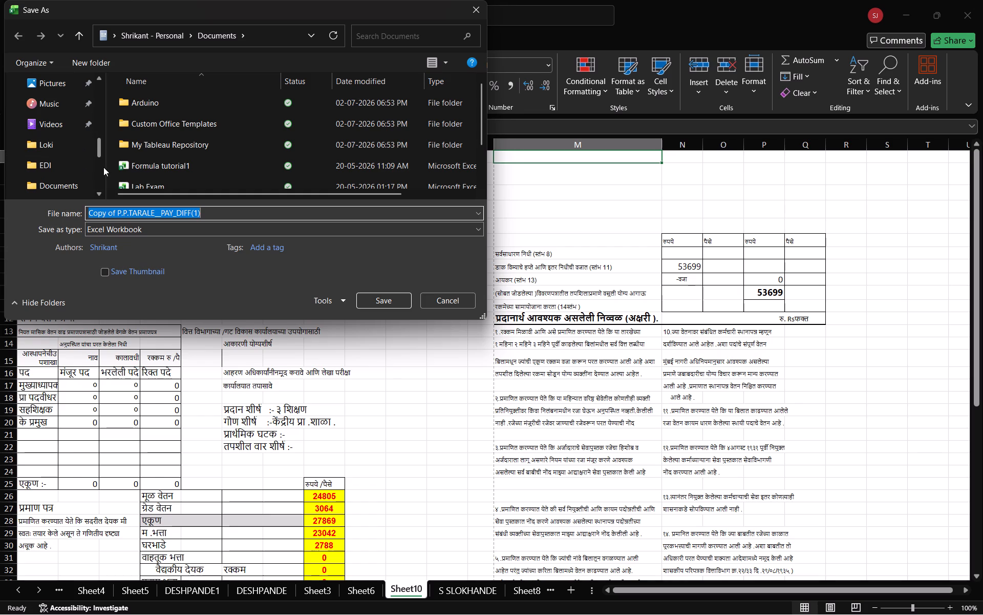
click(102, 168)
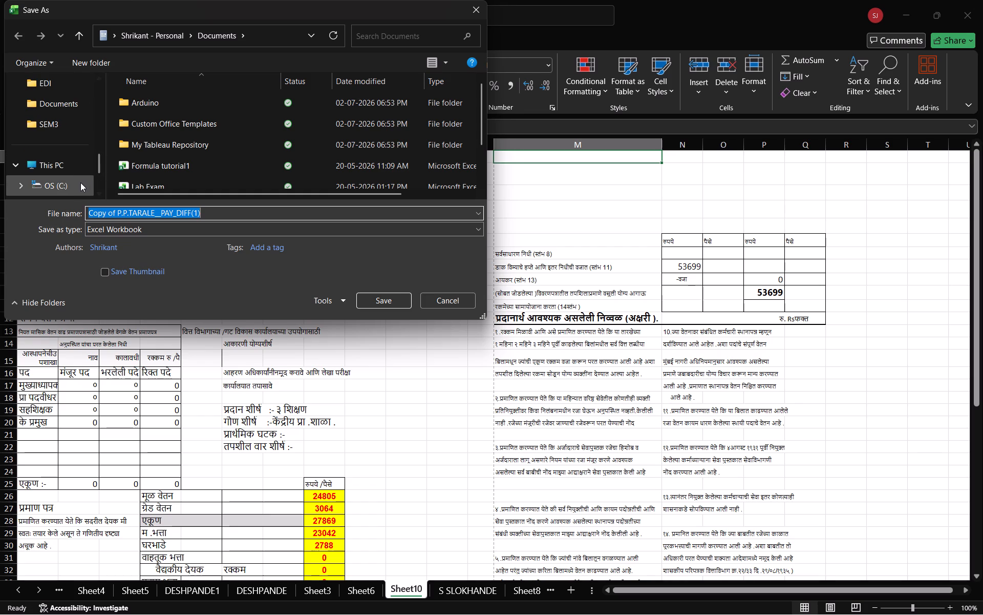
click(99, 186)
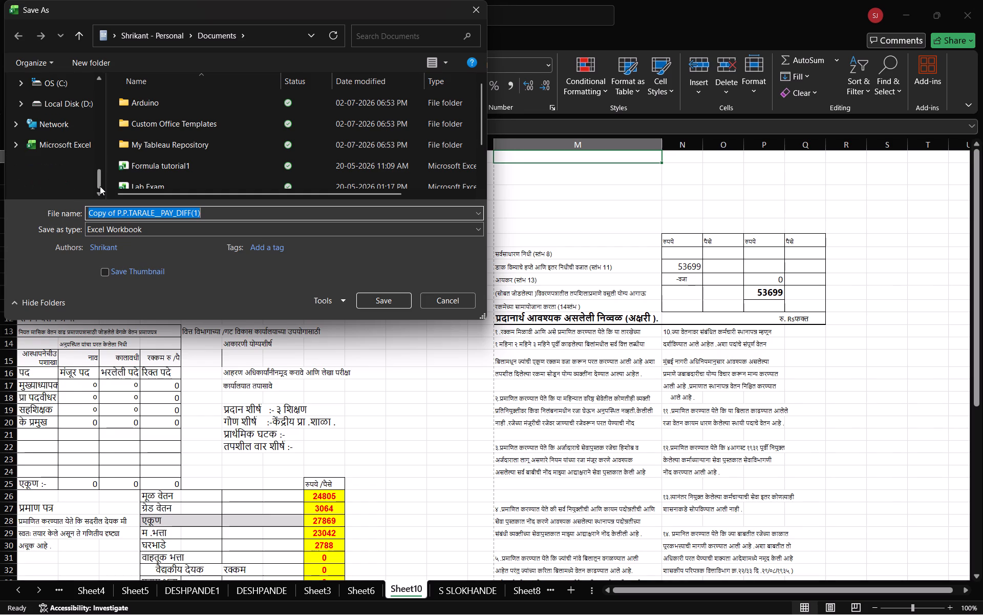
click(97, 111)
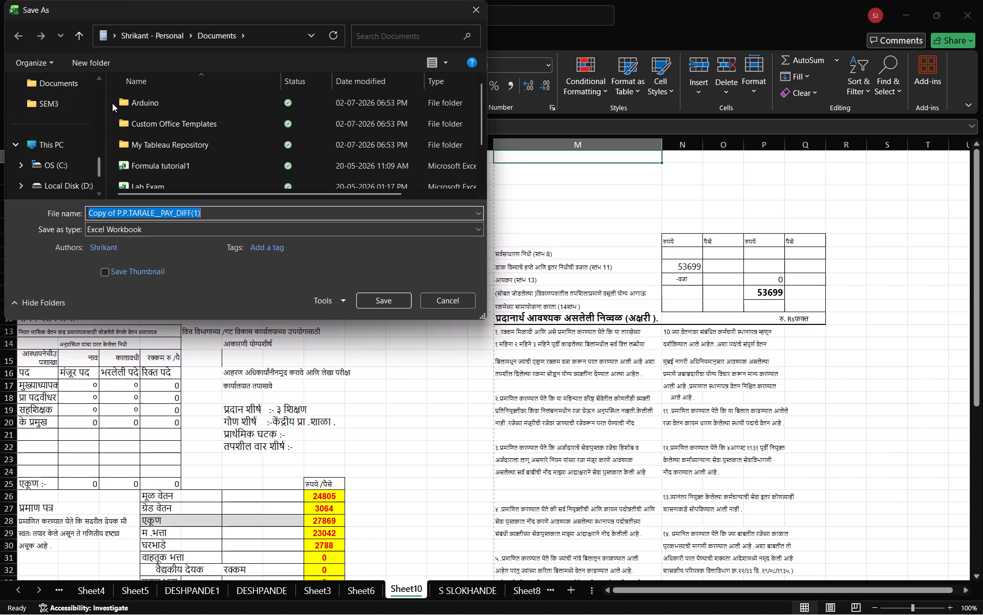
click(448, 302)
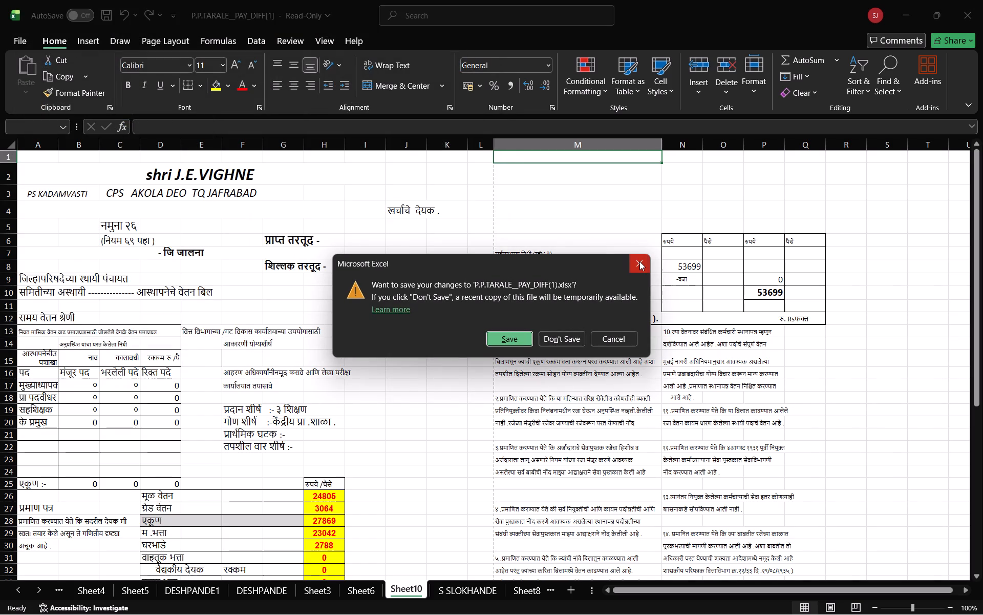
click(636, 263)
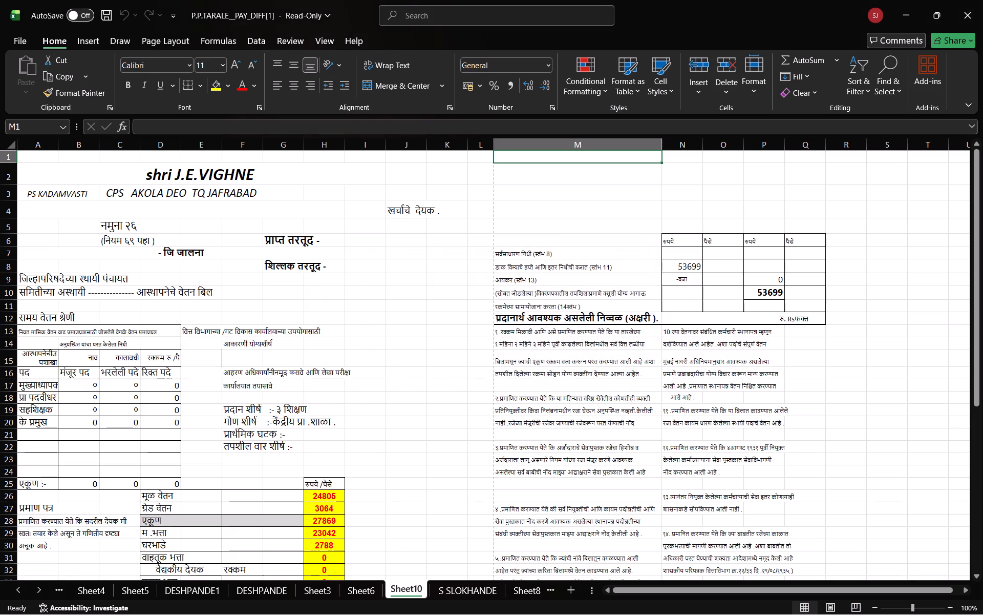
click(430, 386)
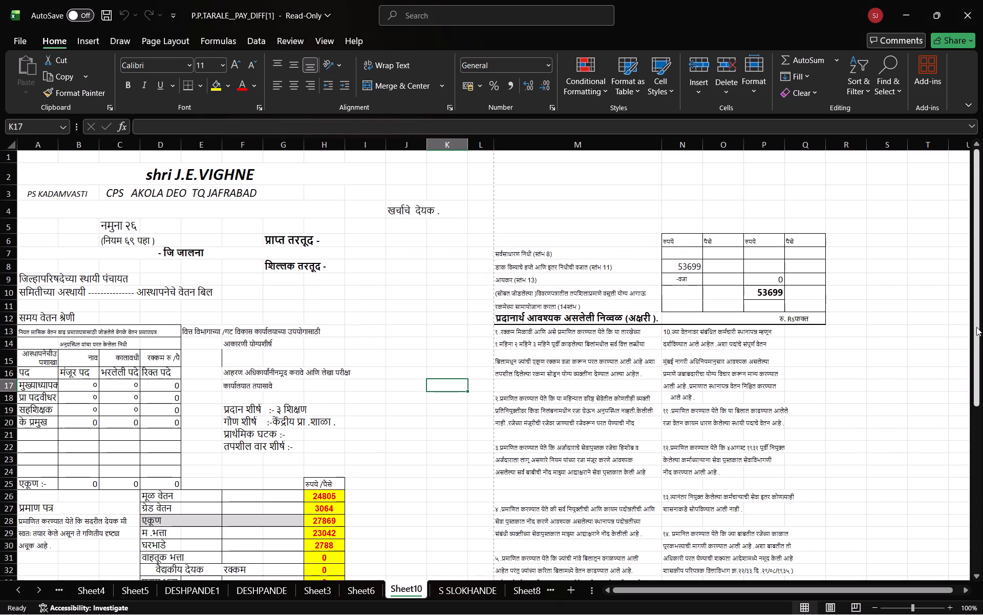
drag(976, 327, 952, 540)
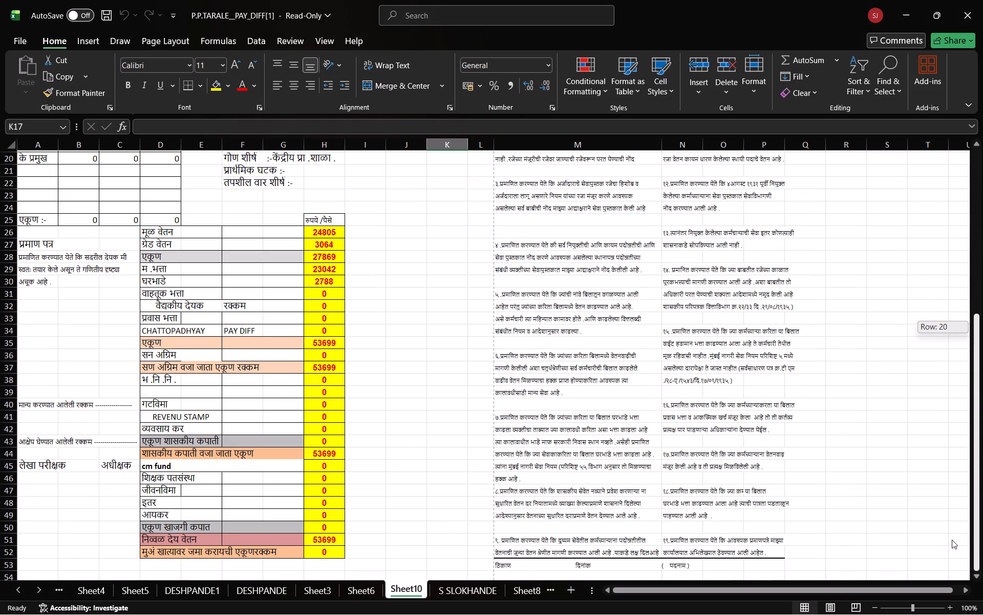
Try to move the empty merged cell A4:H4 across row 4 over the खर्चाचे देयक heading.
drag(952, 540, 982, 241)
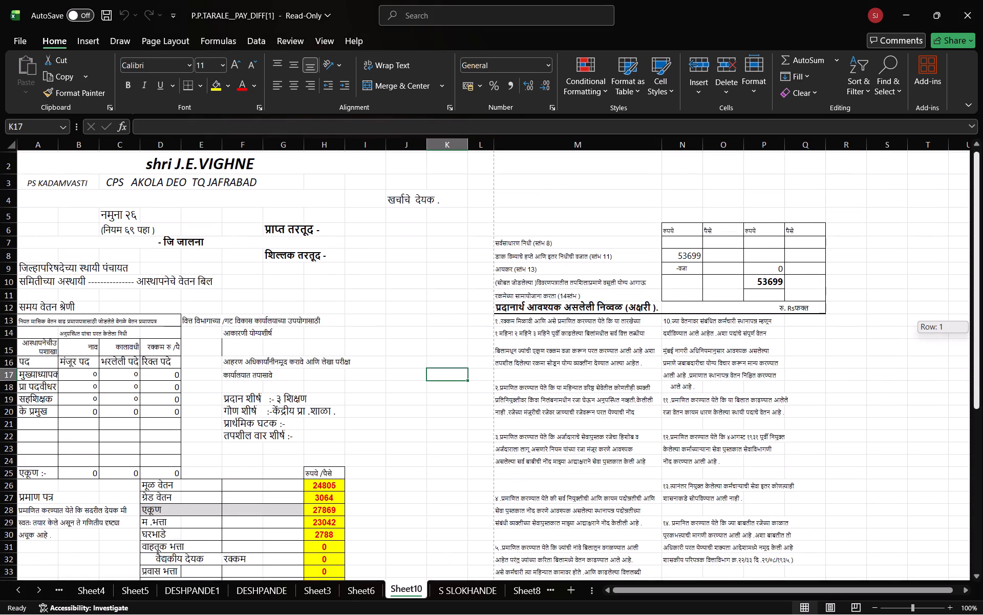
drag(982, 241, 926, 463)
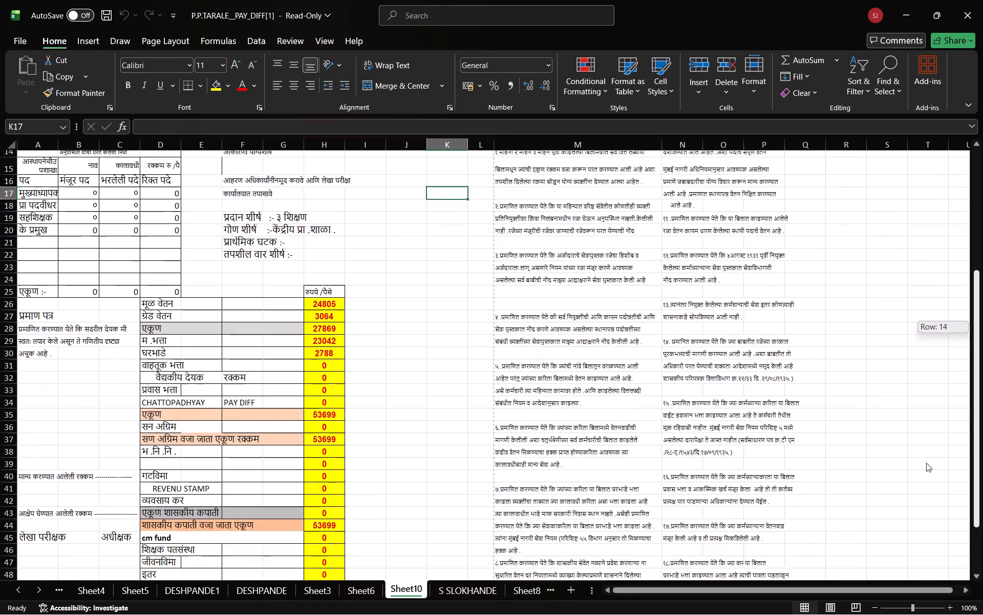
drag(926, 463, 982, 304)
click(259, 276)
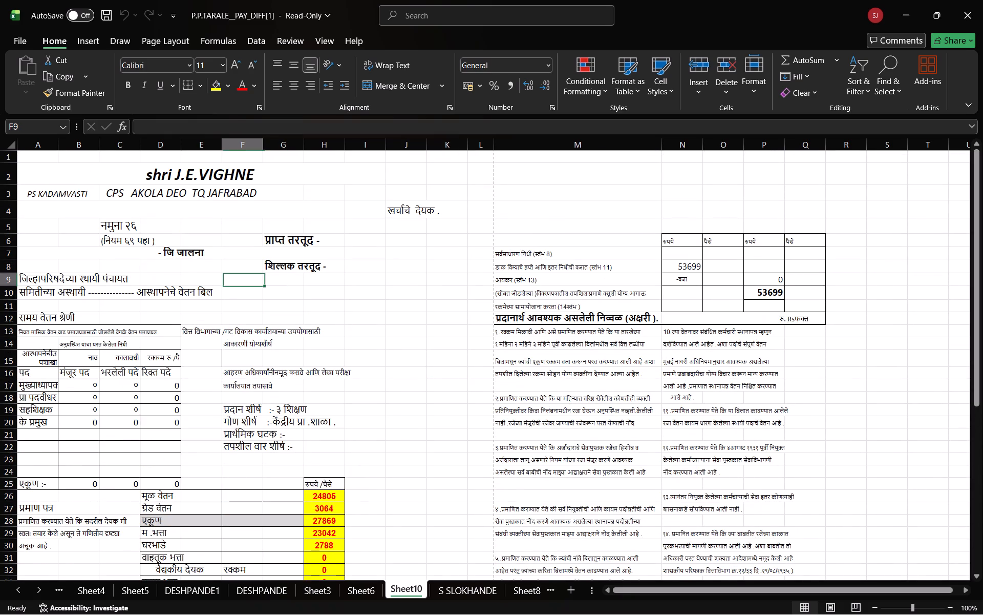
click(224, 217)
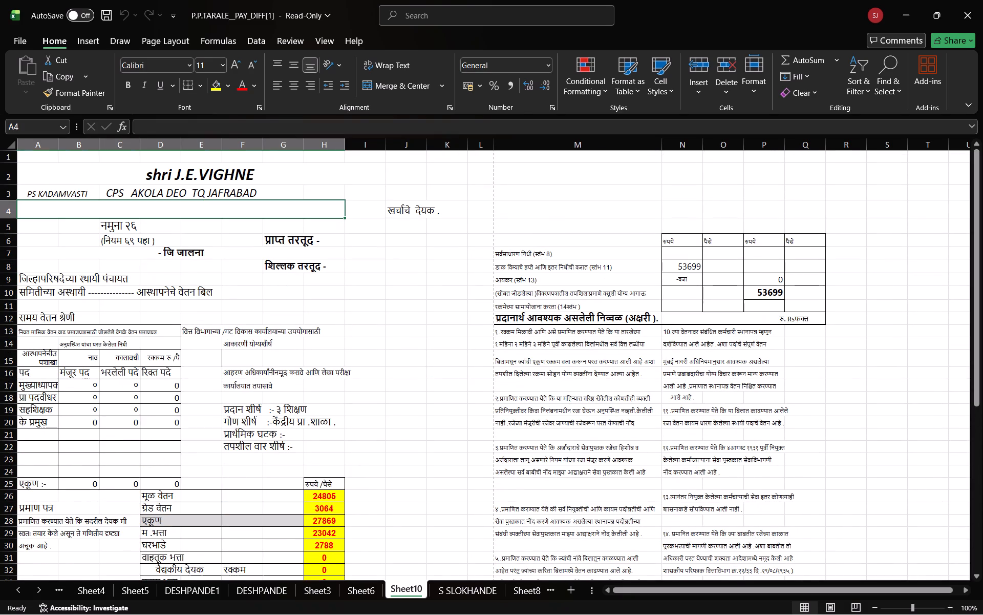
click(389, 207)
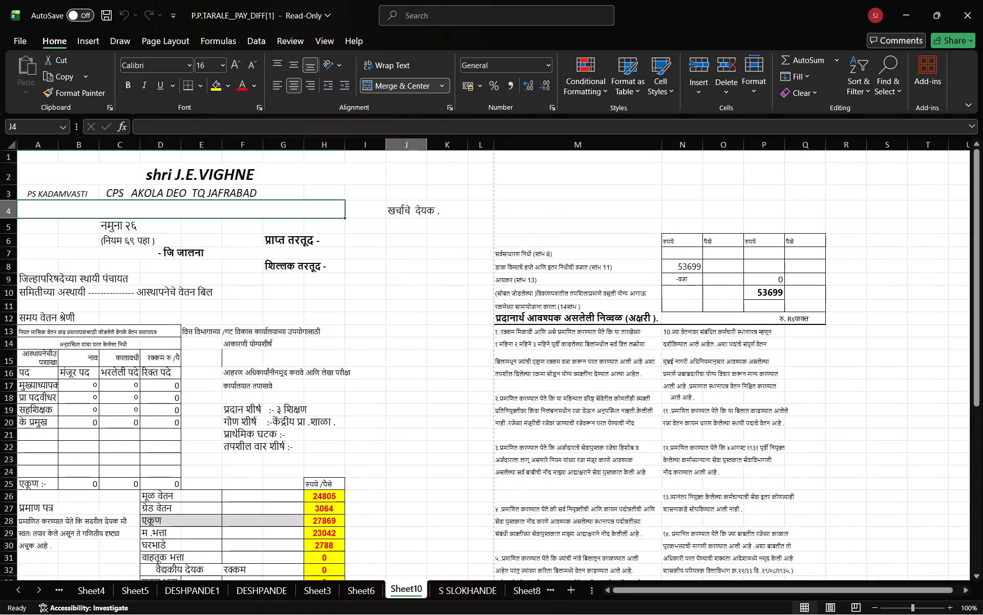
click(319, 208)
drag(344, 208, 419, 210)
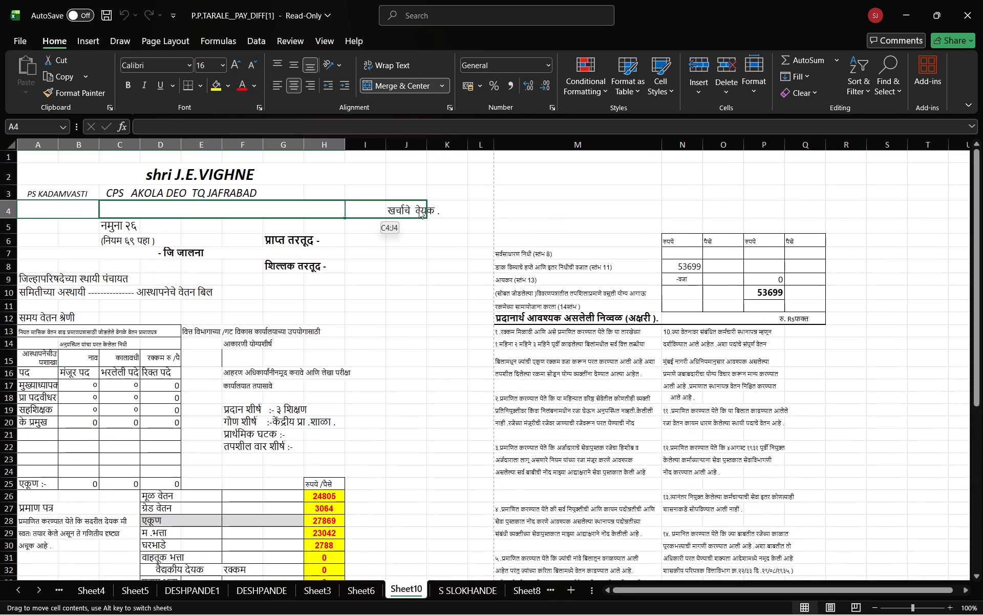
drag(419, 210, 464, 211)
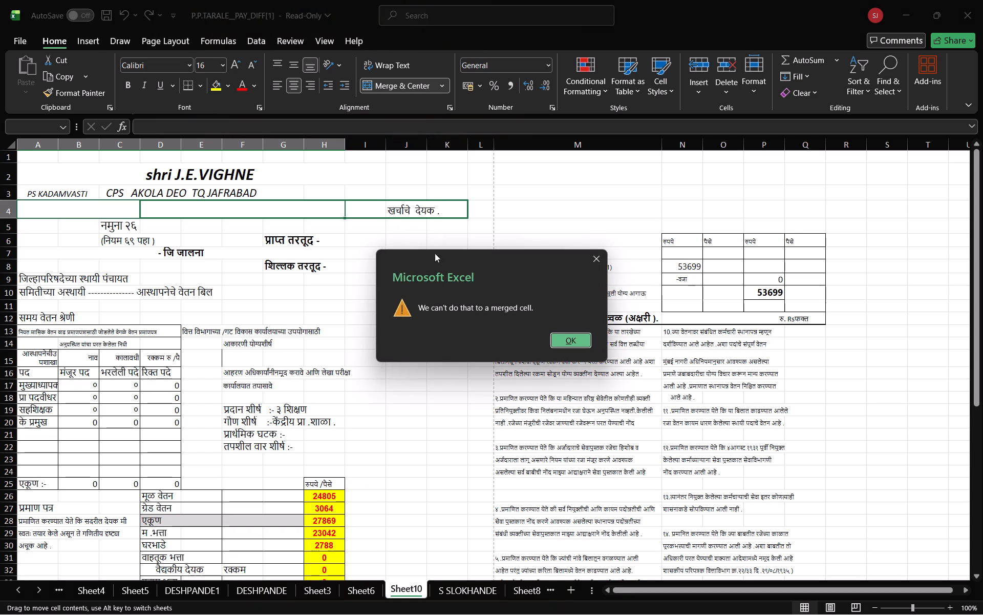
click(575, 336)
Merge and center cells I4 to K4 around the खर्चाचे देयक heading.
drag(365, 207, 447, 213)
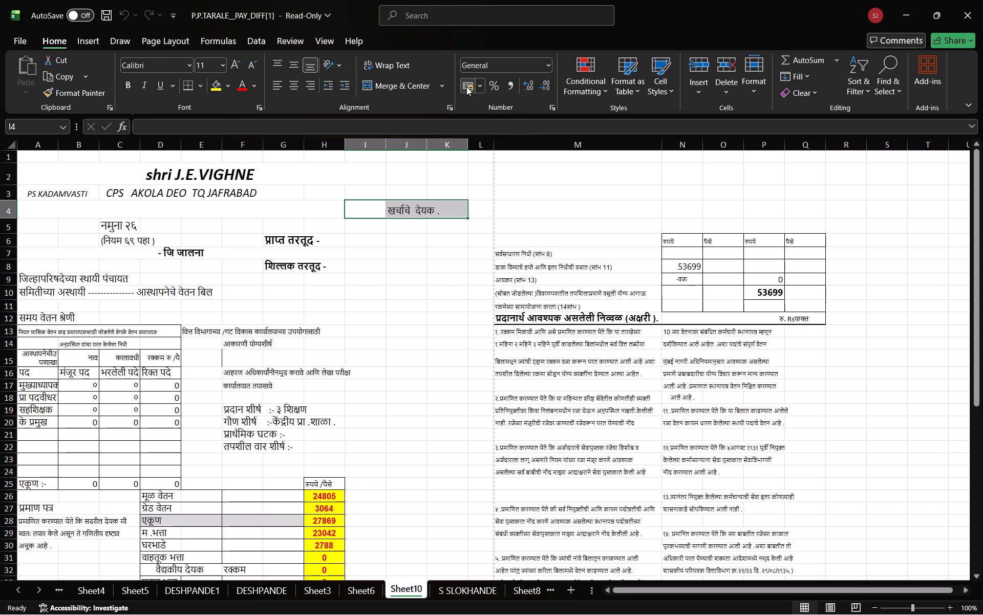
click(367, 88)
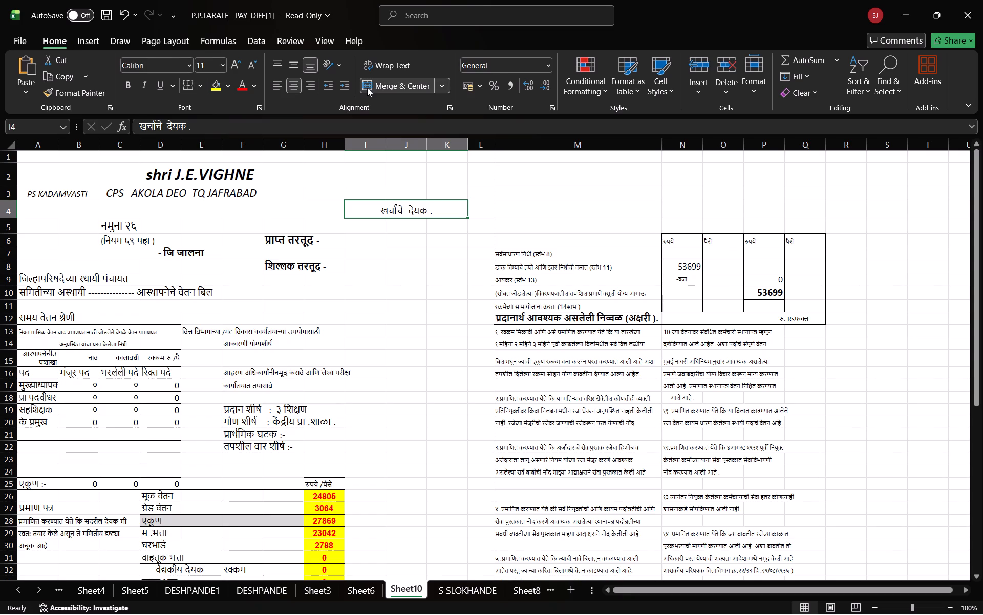
Replace the खर्चाचे देयक heading in the merged I4 cell with EKSTAR PAYSCALE DIFFERENCE.
double_click(450, 213)
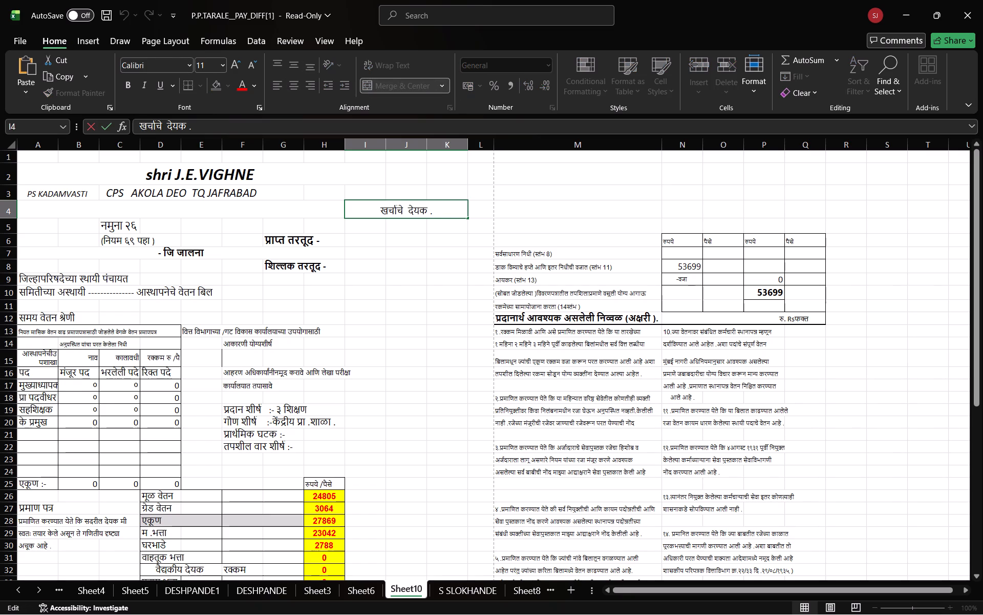
key(BackSpace)
key(BackSpace)
key(BackSpace)
key(BackSpace)
key(BackSpace)
key(BackSpace)
key(BackSpace)
key(BackSpace)
key(BackSpace)
key(BackSpace)
key(BackSpace)
key(BackSpace)
key(BackSpace)
key(BackSpace)
key(BackSpace)
key(BackSpace)
key(BackSpace)
key(BackSpace)
key(BackSpace)
key(BackSpace)
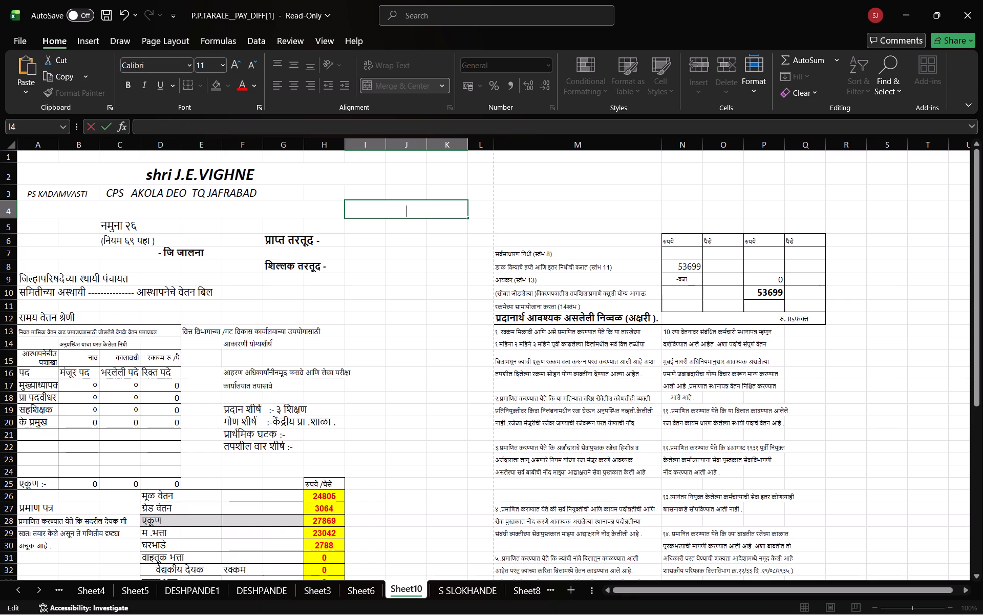
key(e)
text(KSTAR)
key(space)
text(PAYSCALE DIFFERENCE)
click(437, 271)
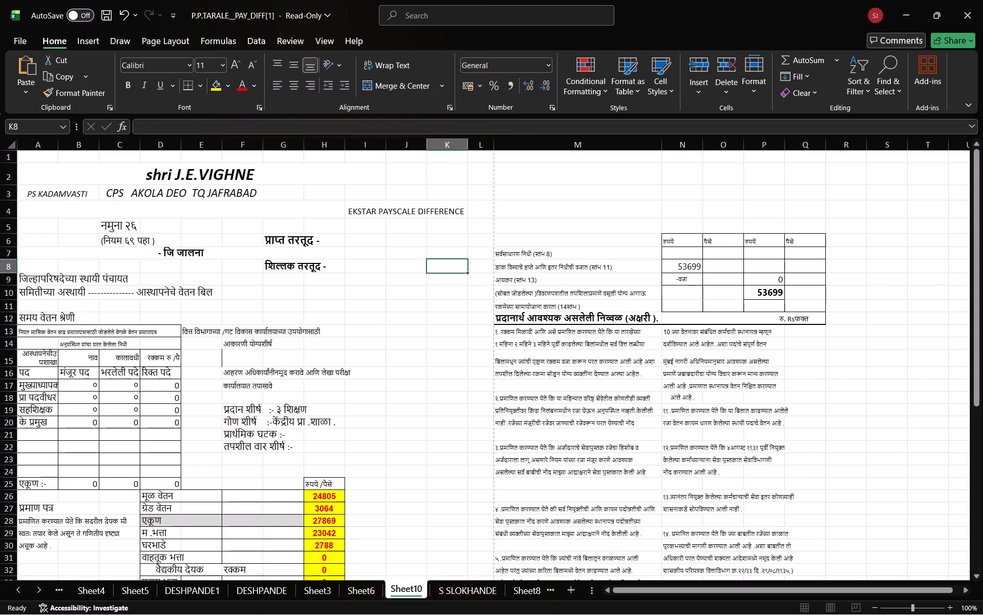
Print only page 1 of the Sheet10 bill form in 3 copies on the Canon LBP2900.
click(421, 363)
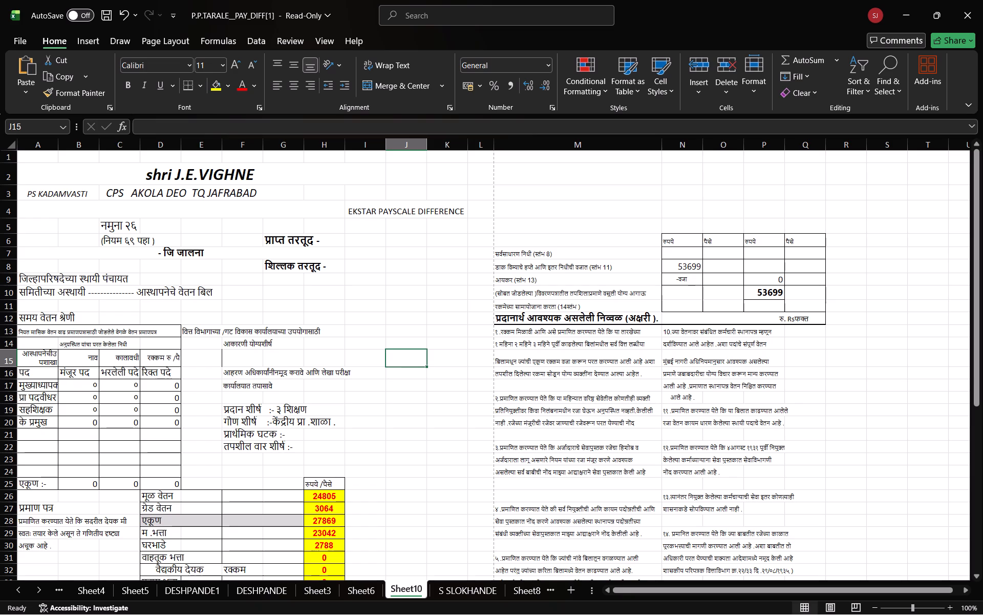
drag(976, 397, 971, 614)
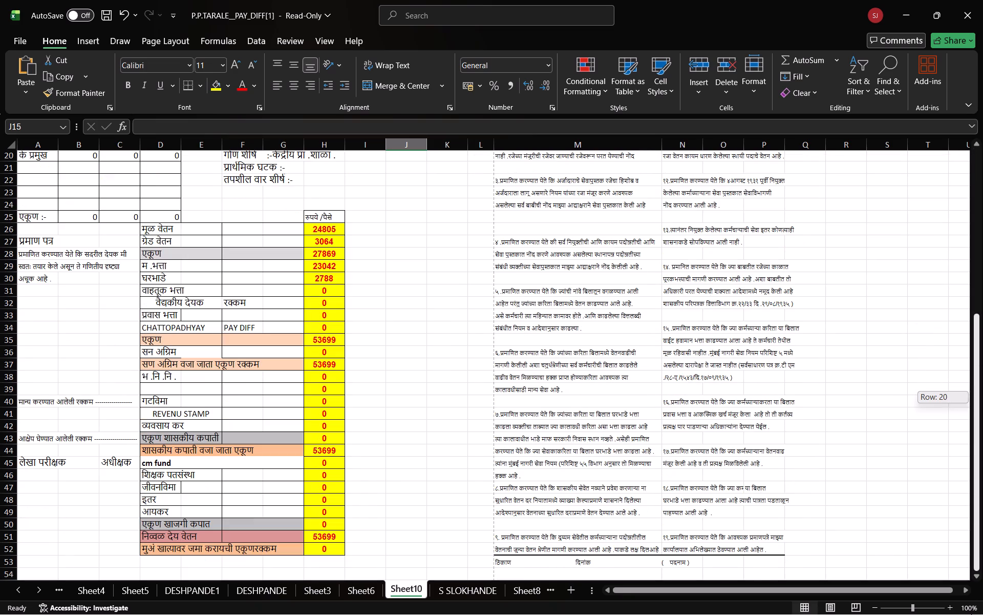
drag(971, 614, 982, 609)
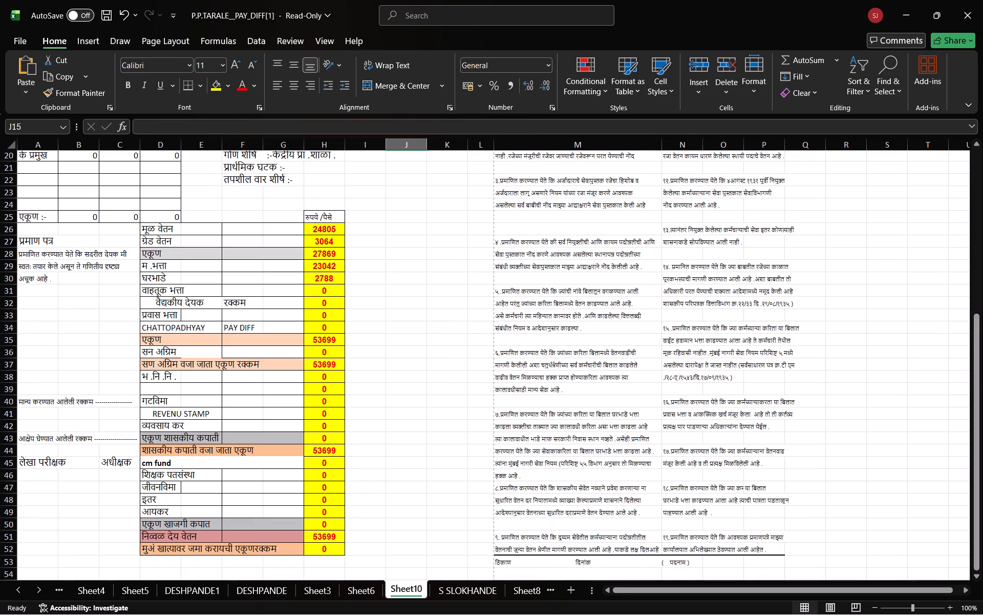
key(ctrl+p)
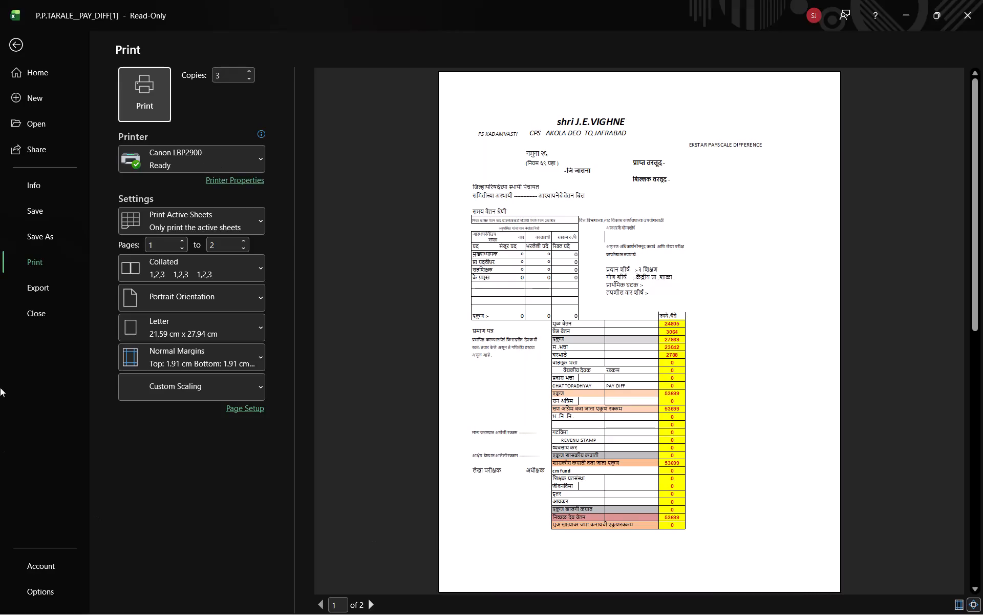
click(246, 251)
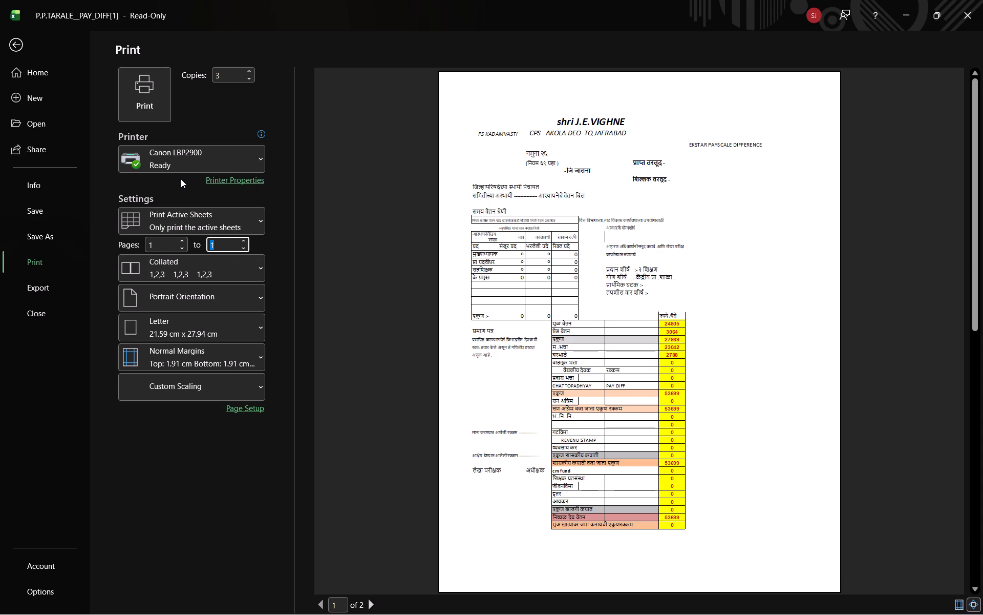
click(147, 98)
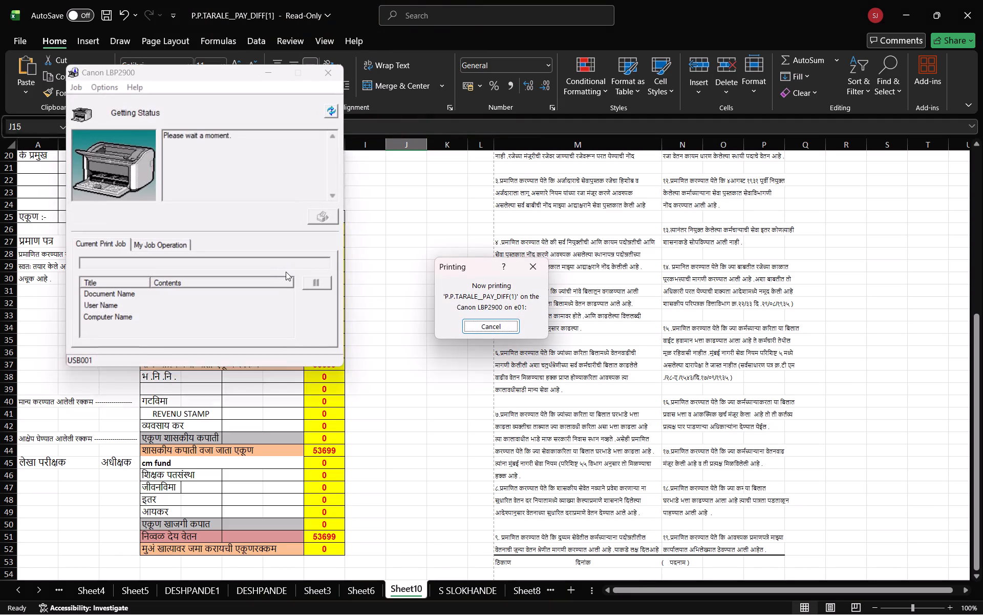
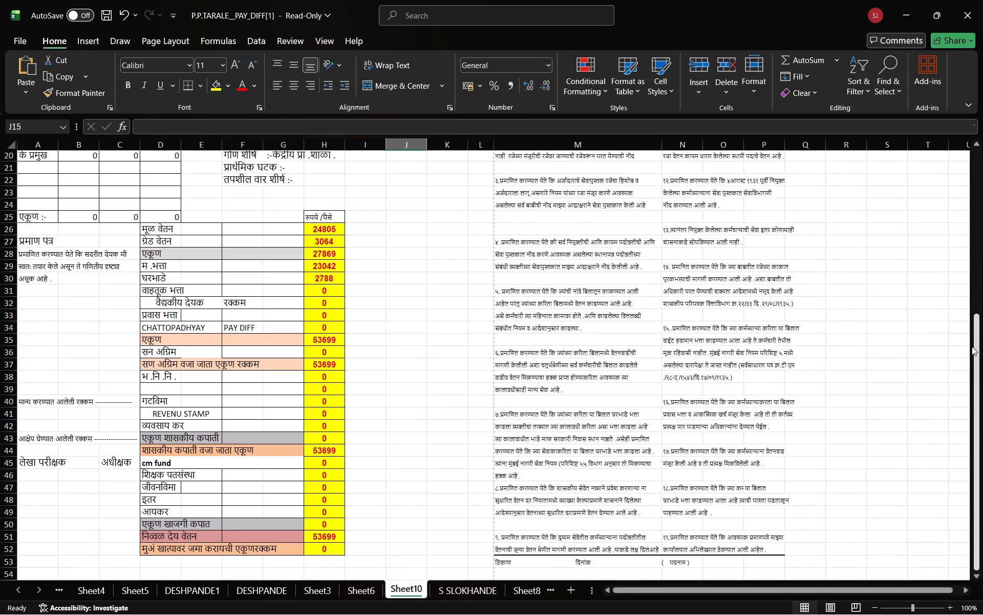
Print only page 2 of the Sheet10 bill form in 3 copies on the Canon LBP2900.
drag(974, 346, 982, 167)
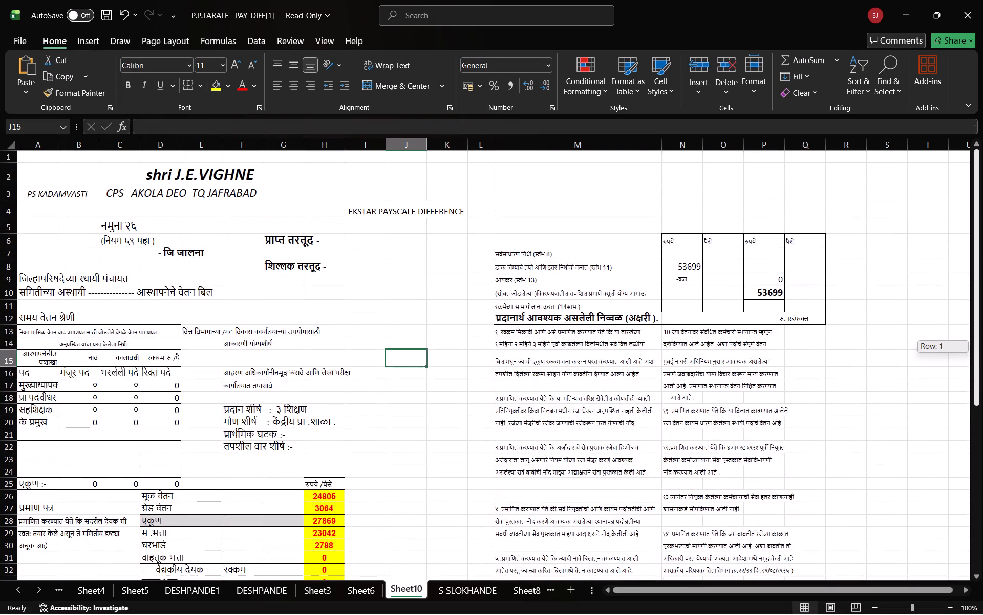
drag(982, 167, 979, 204)
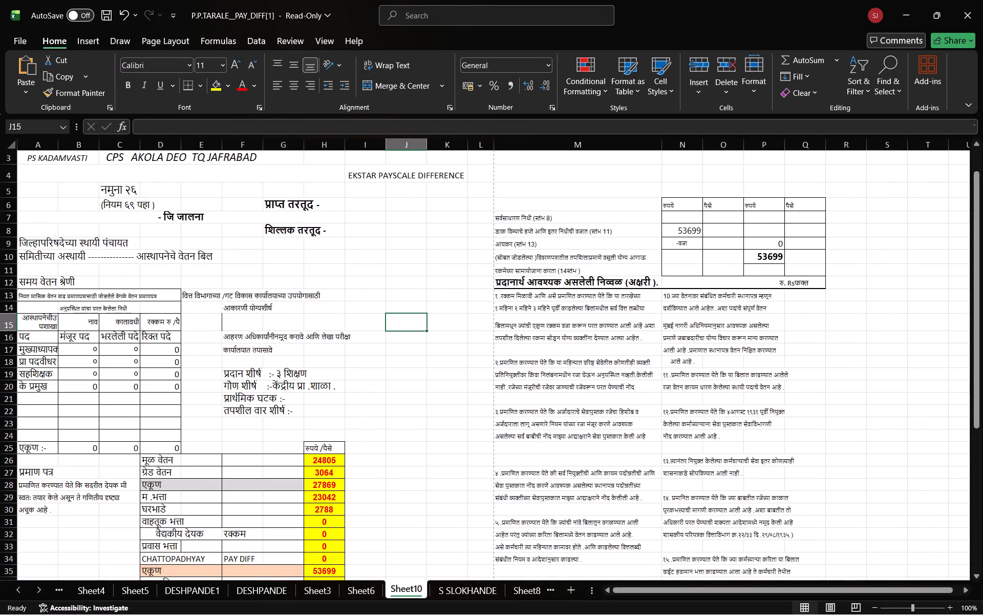
key(ctrl+p)
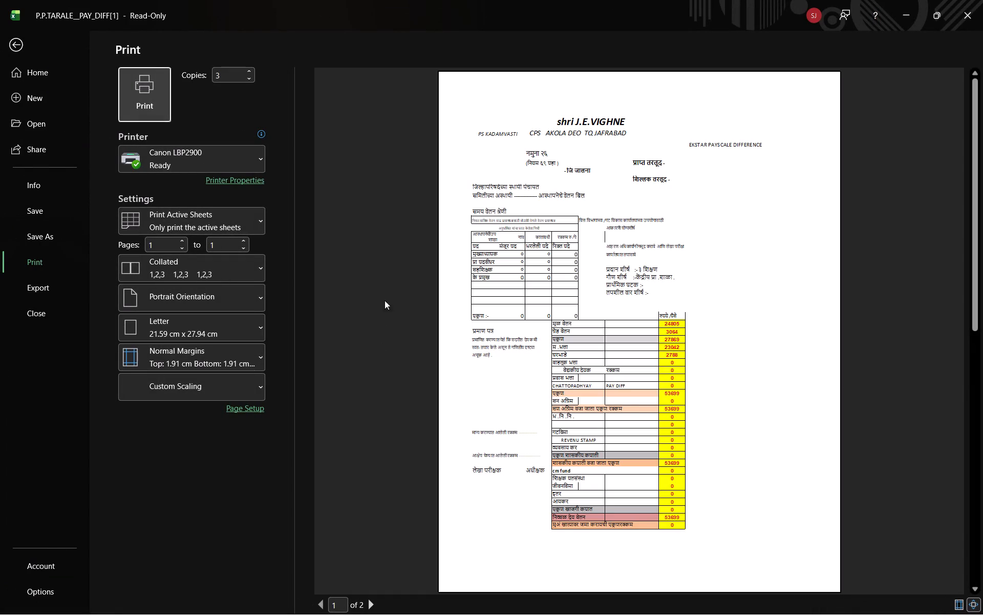
click(180, 243)
click(246, 237)
click(245, 241)
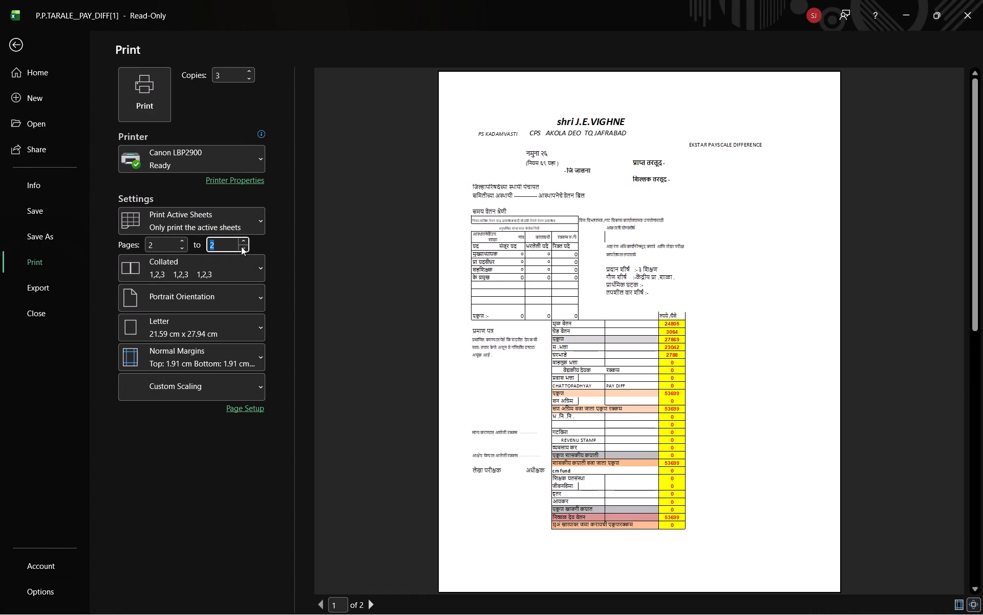
click(334, 295)
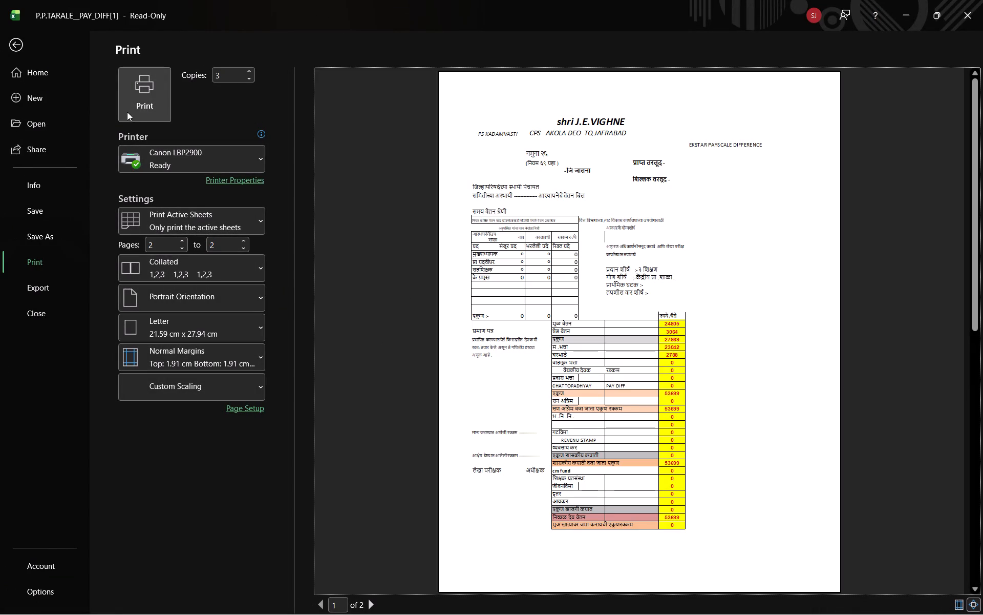
click(142, 104)
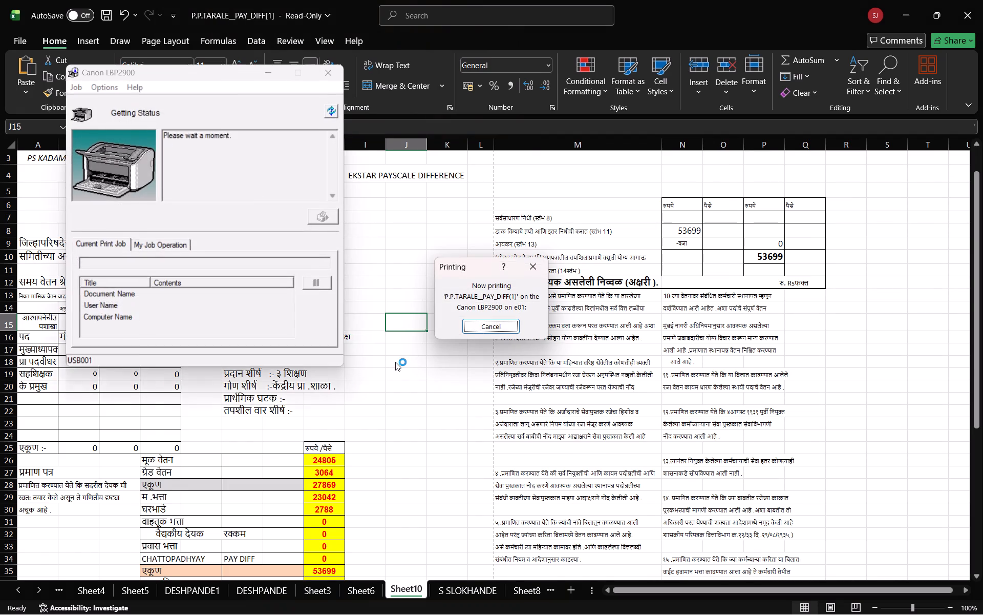
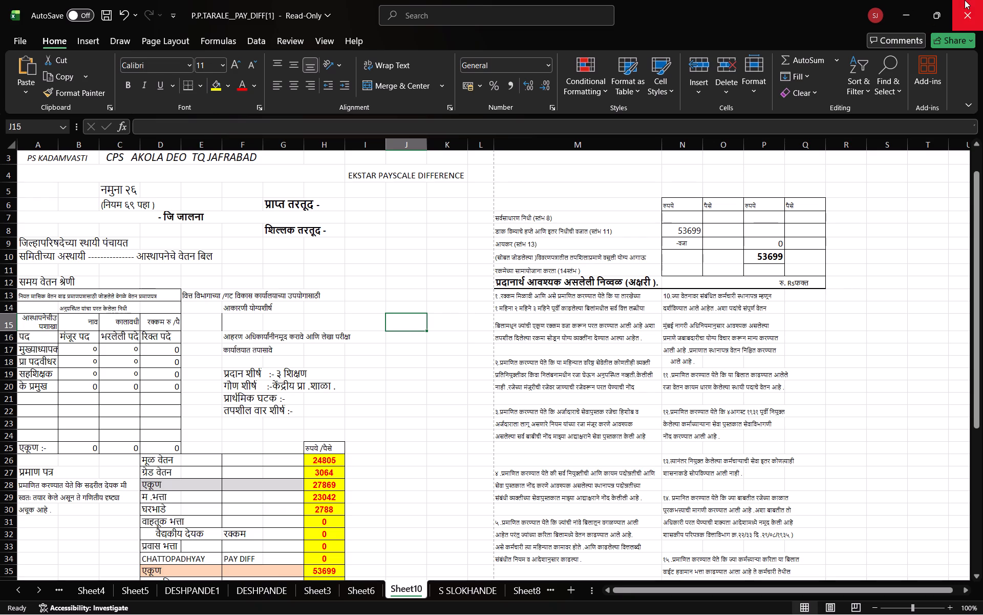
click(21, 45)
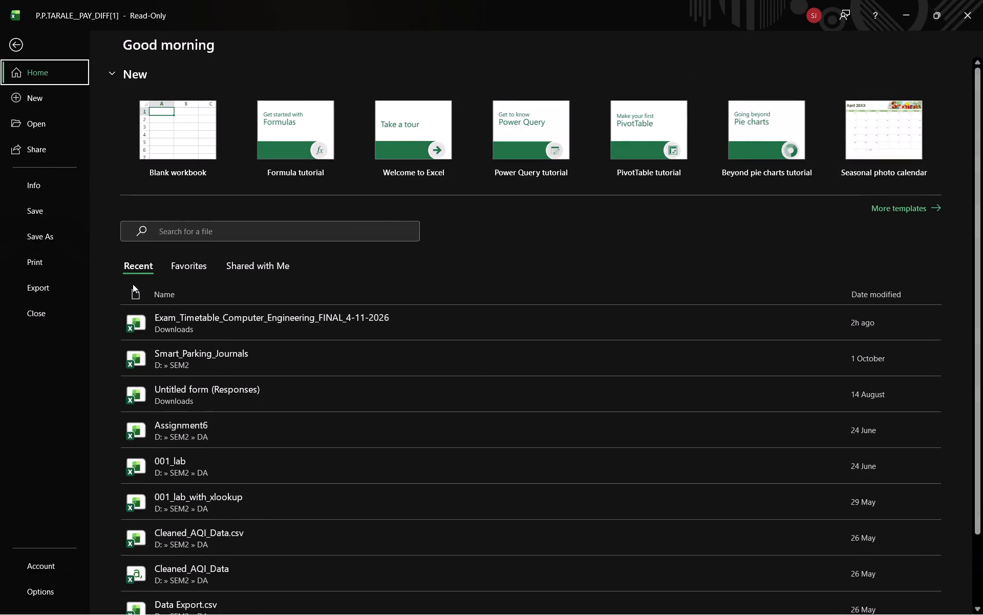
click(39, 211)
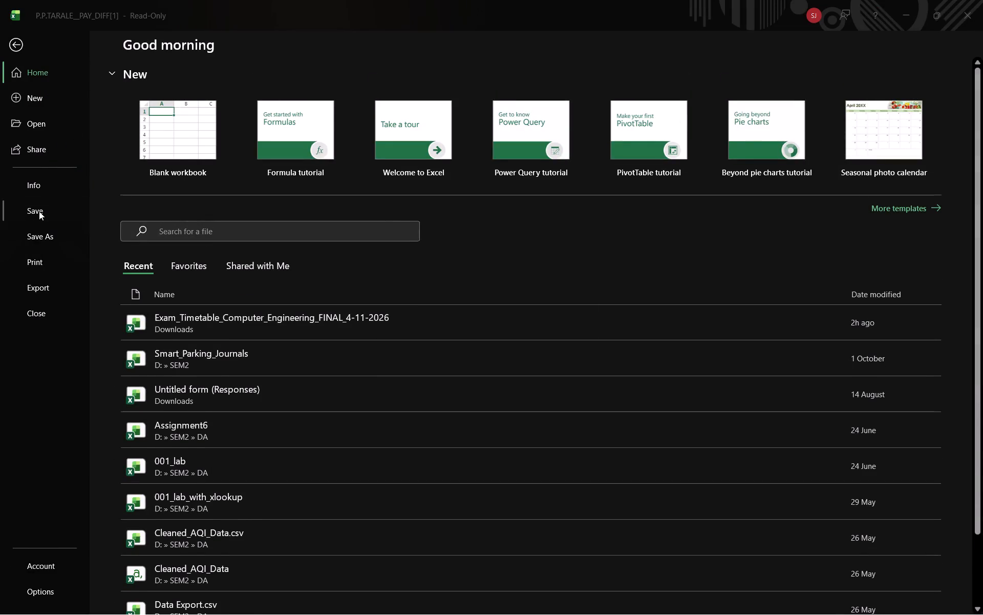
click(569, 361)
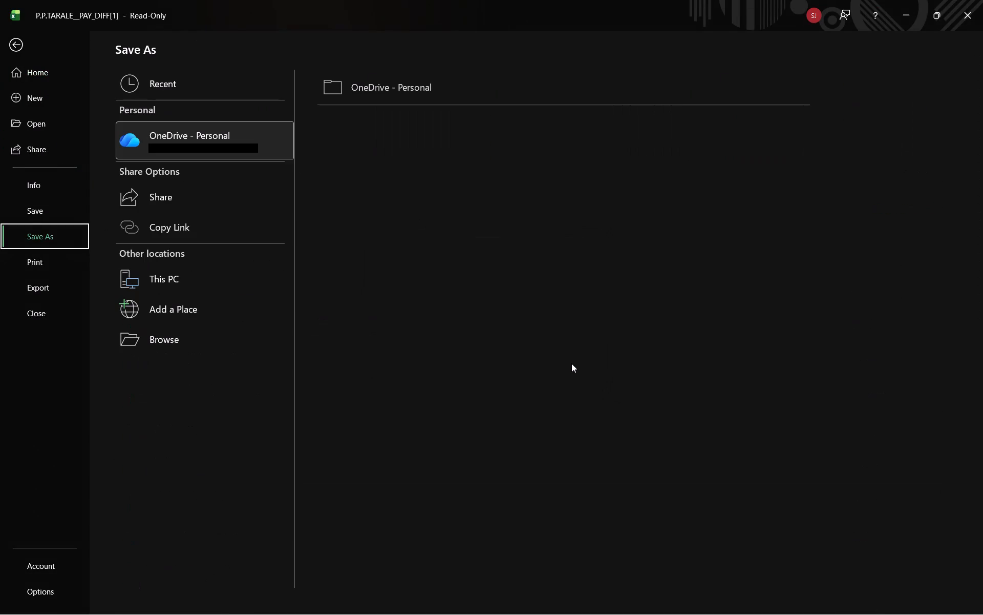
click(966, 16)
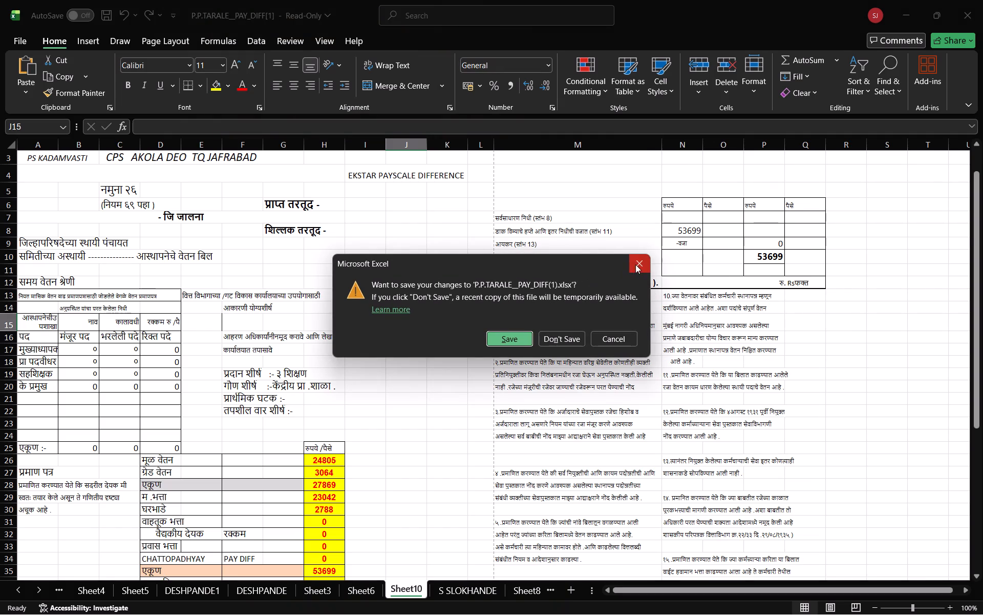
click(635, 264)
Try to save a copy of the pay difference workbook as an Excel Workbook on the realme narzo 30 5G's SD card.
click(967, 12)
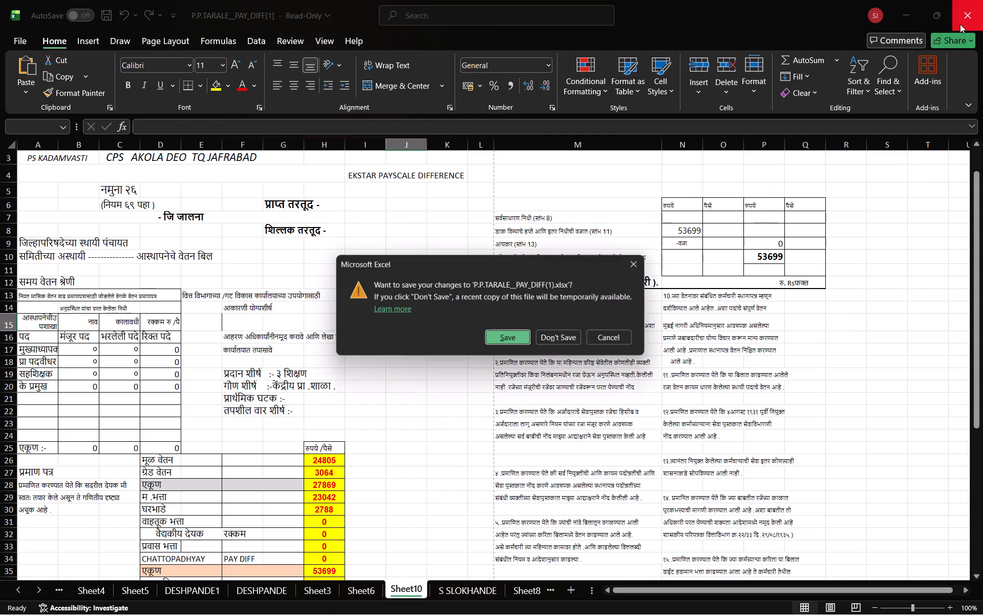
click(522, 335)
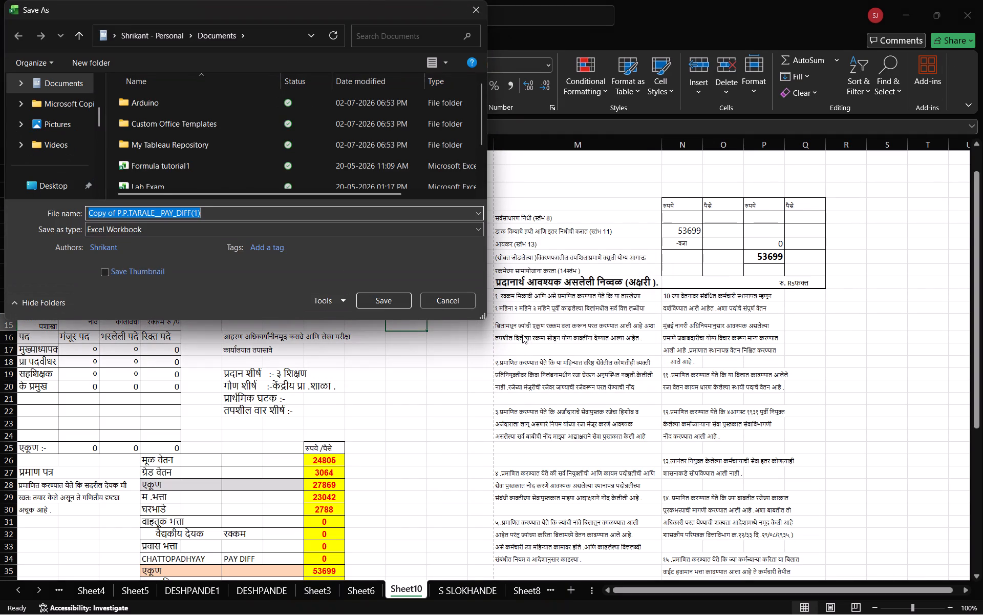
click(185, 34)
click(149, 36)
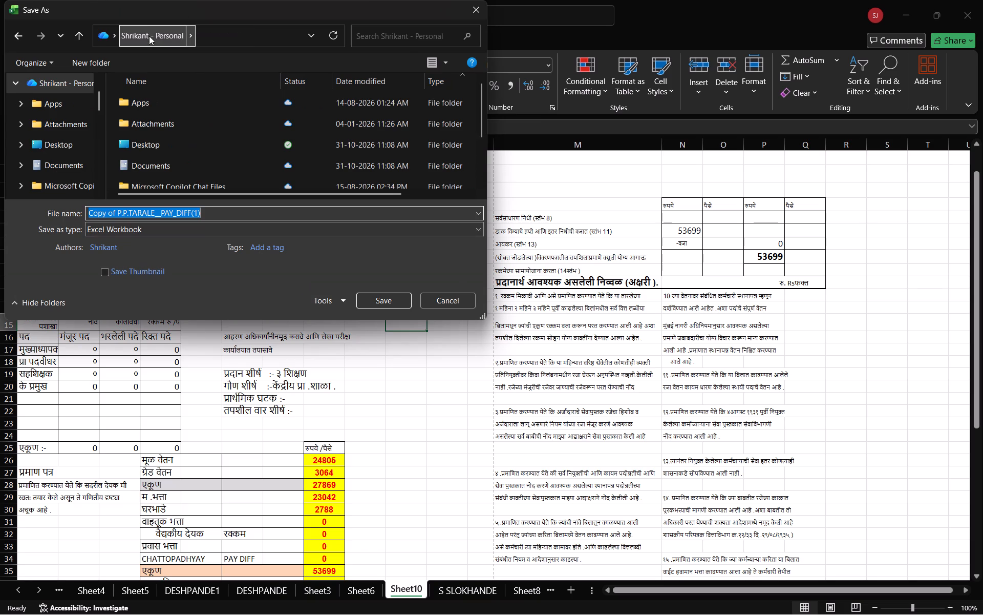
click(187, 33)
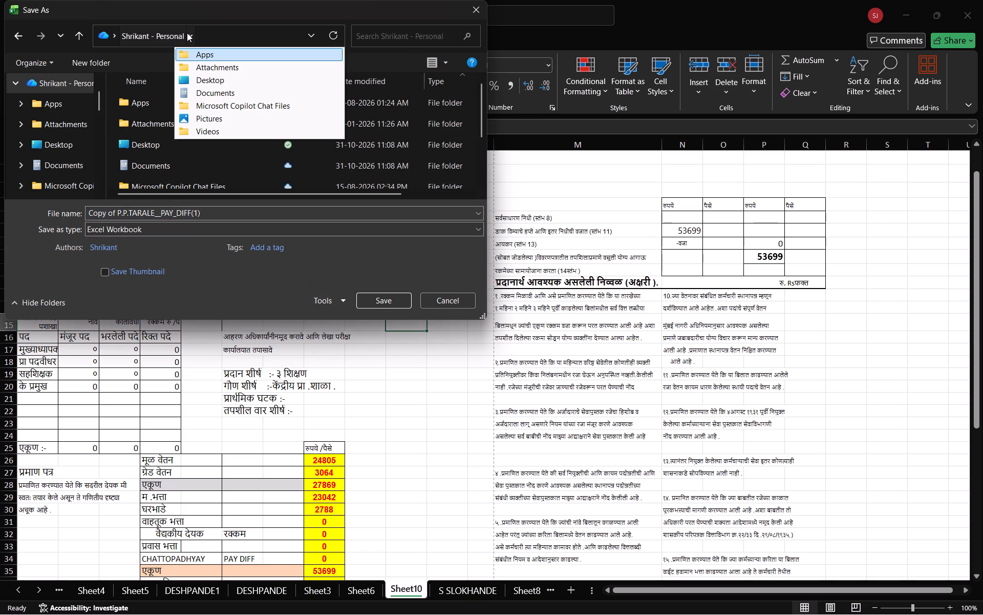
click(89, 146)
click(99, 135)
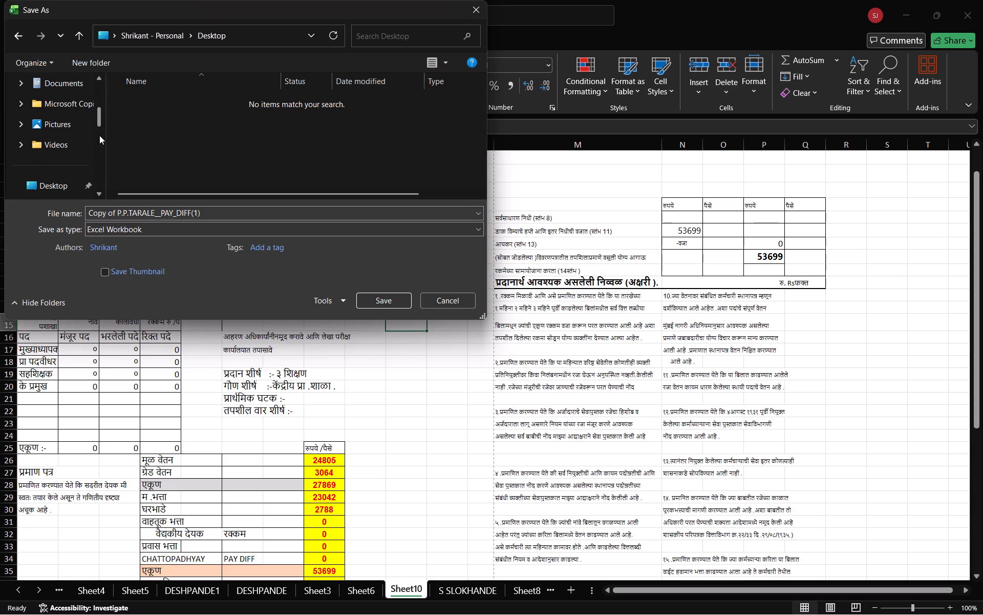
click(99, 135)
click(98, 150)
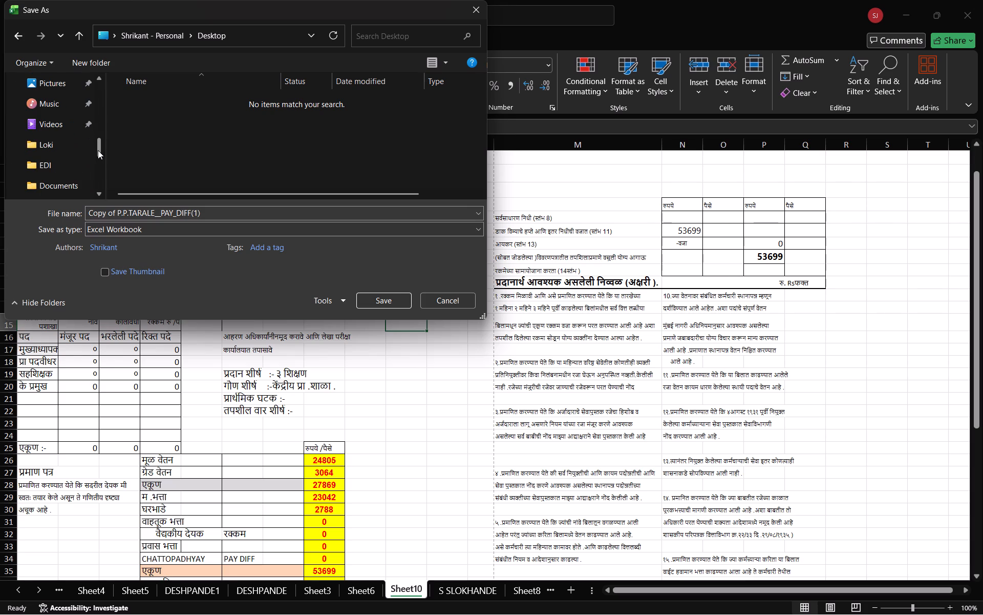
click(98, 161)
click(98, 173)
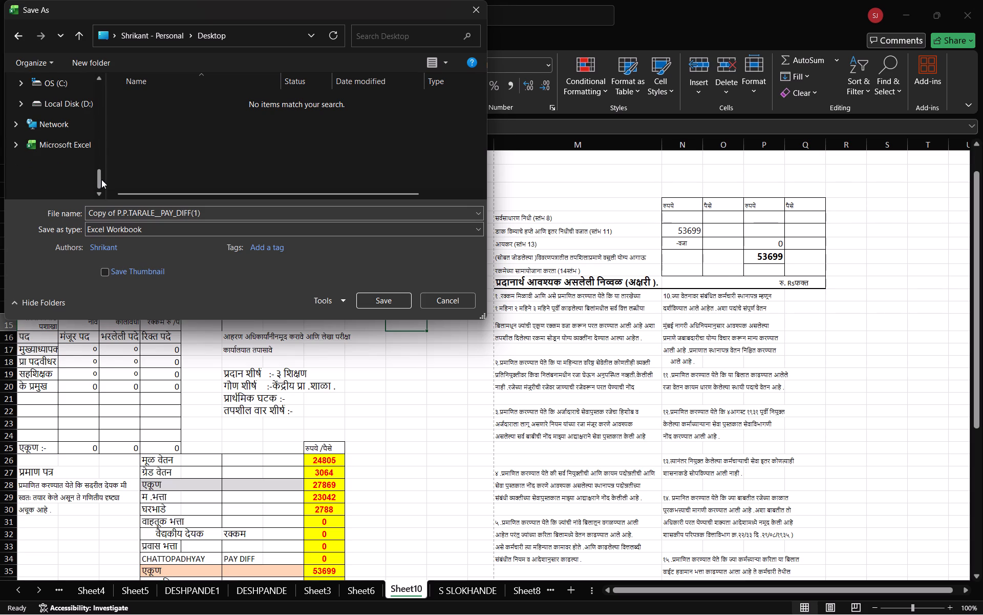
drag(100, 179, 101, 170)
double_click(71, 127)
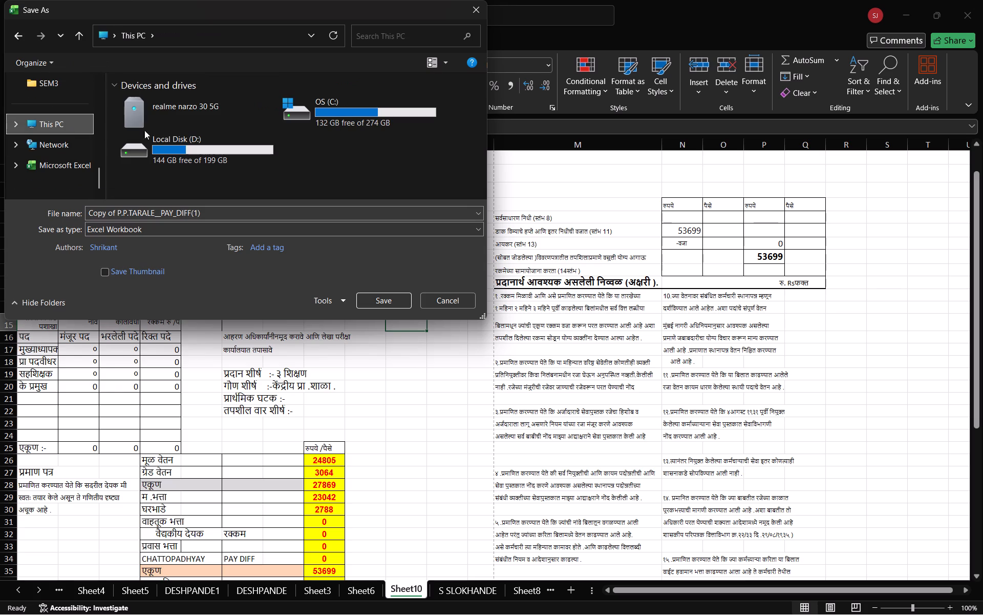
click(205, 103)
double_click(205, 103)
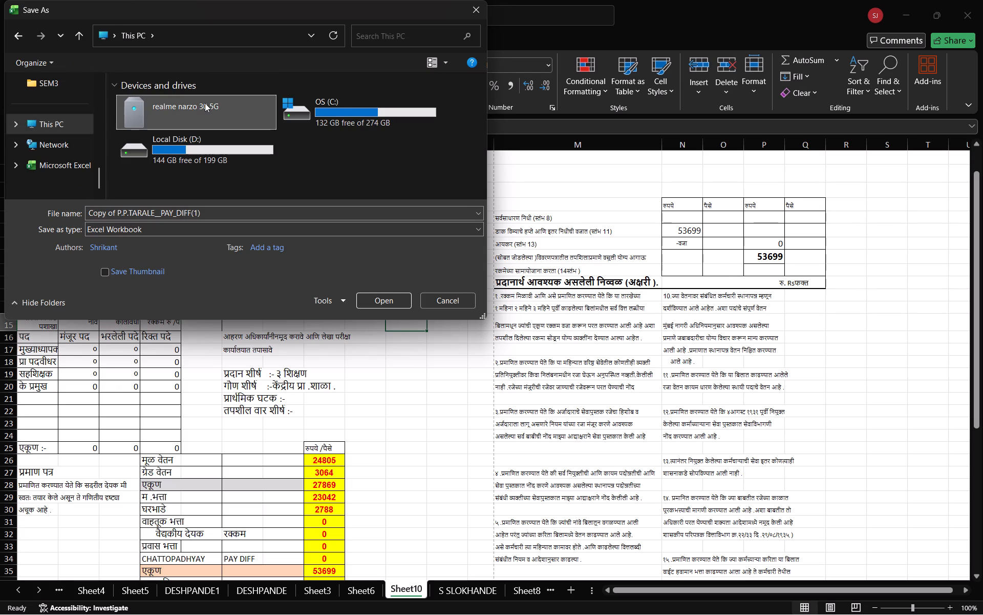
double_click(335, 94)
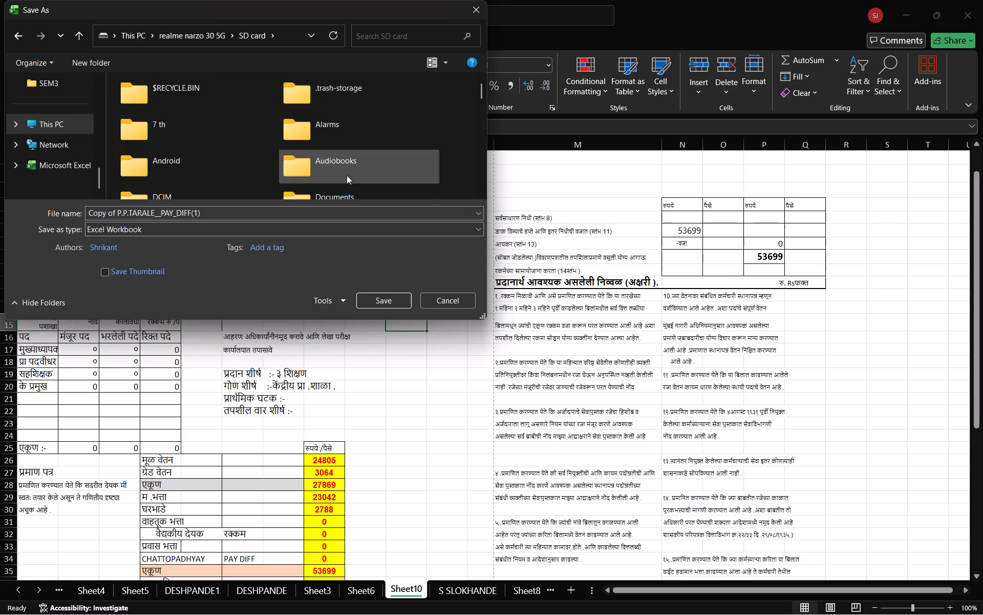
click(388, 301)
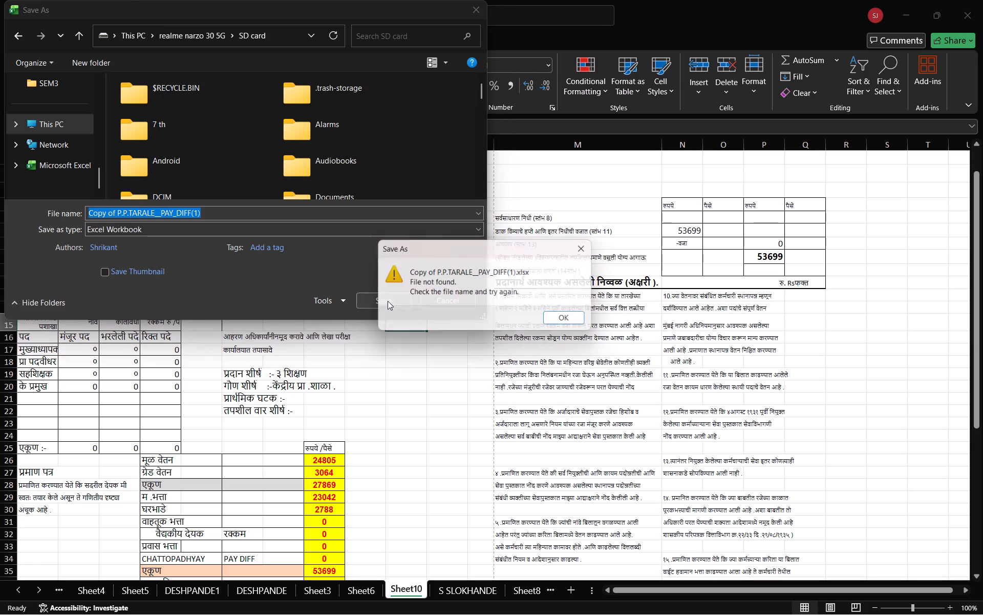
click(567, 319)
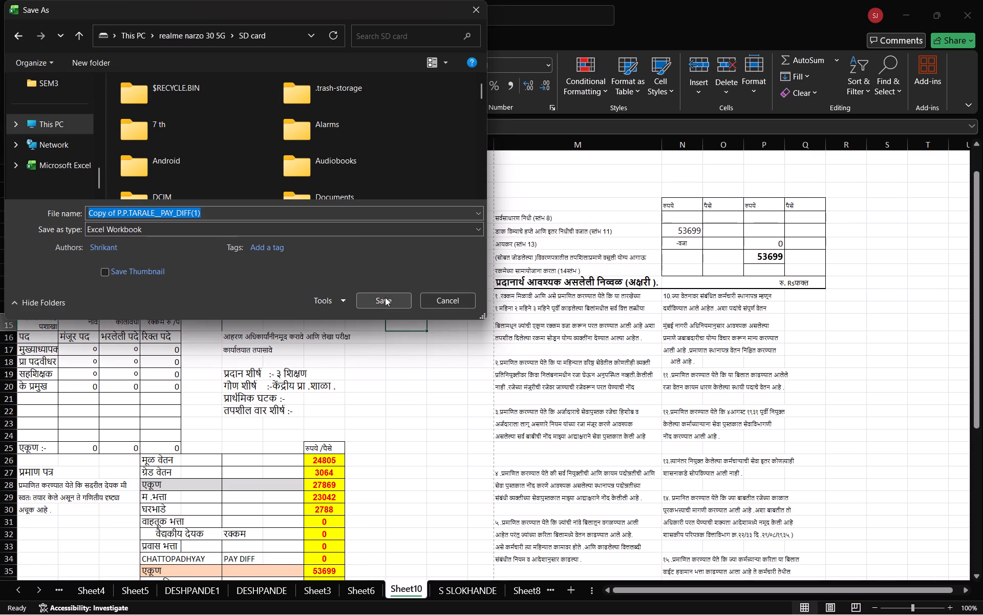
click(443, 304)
Close the read-only pay difference workbook without saving its changes.
click(972, 11)
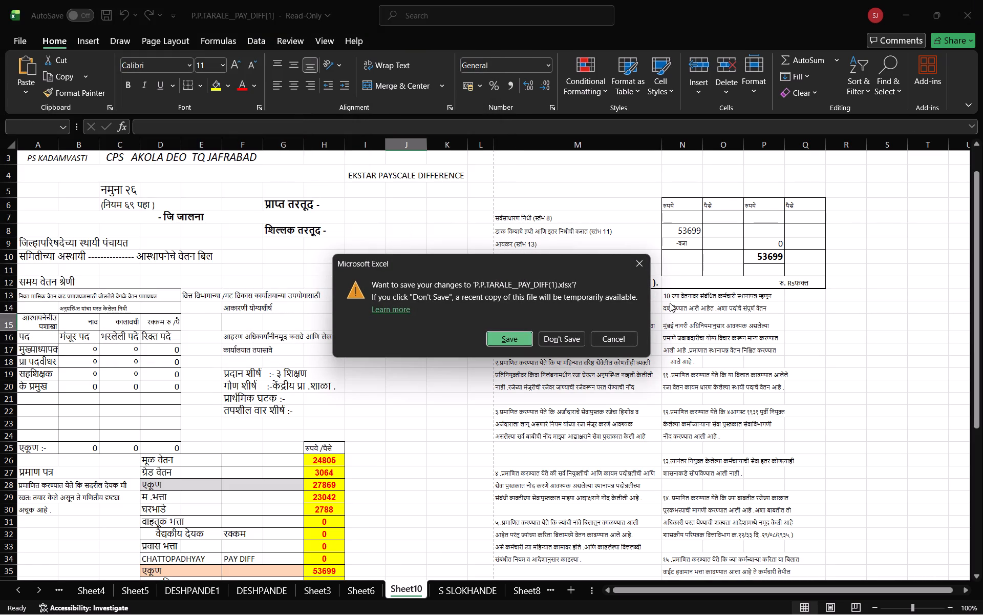
click(569, 341)
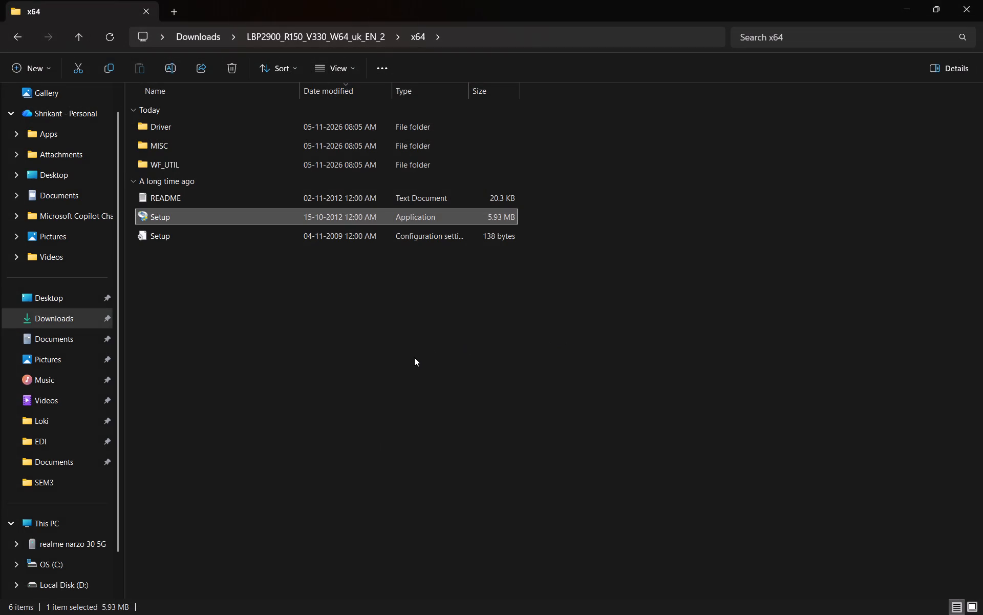
Close the LBP2900 driver's x64 folder window and the Print Server Properties window.
click(413, 358)
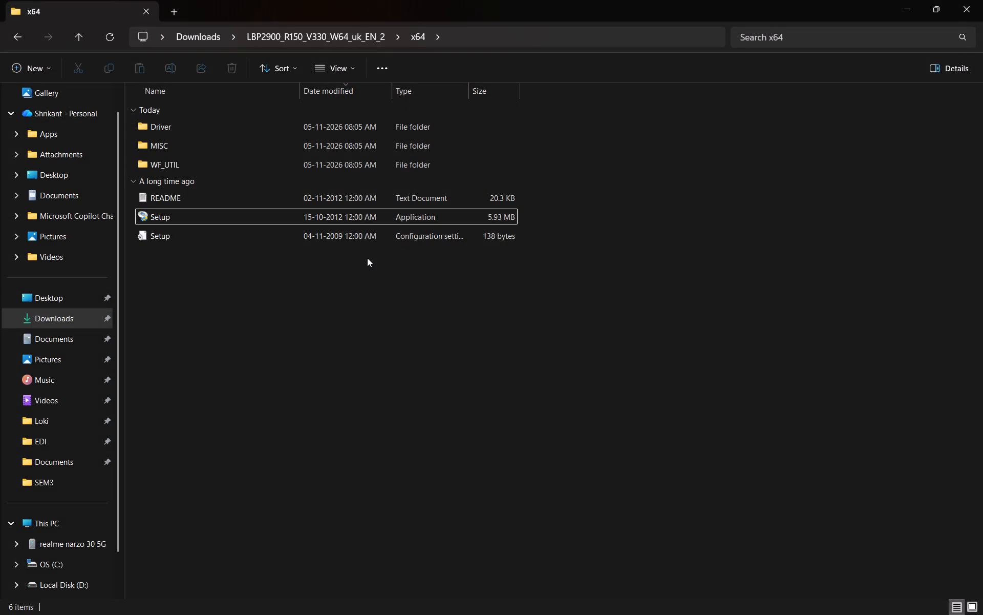
click(972, 0)
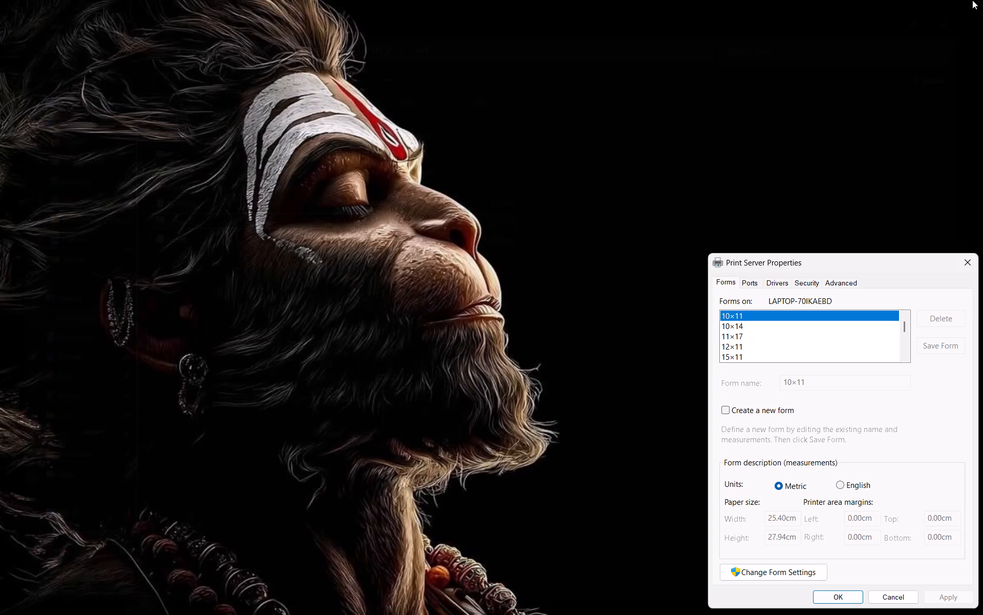
click(547, 326)
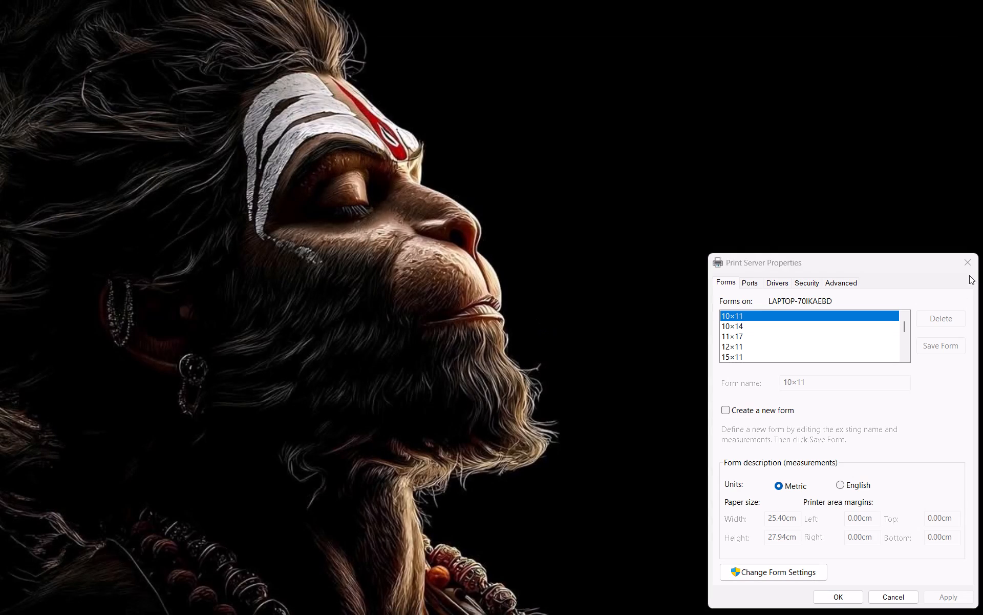
click(973, 266)
Switch to Google Chrome by launching it from the desktop.
right_click(617, 273)
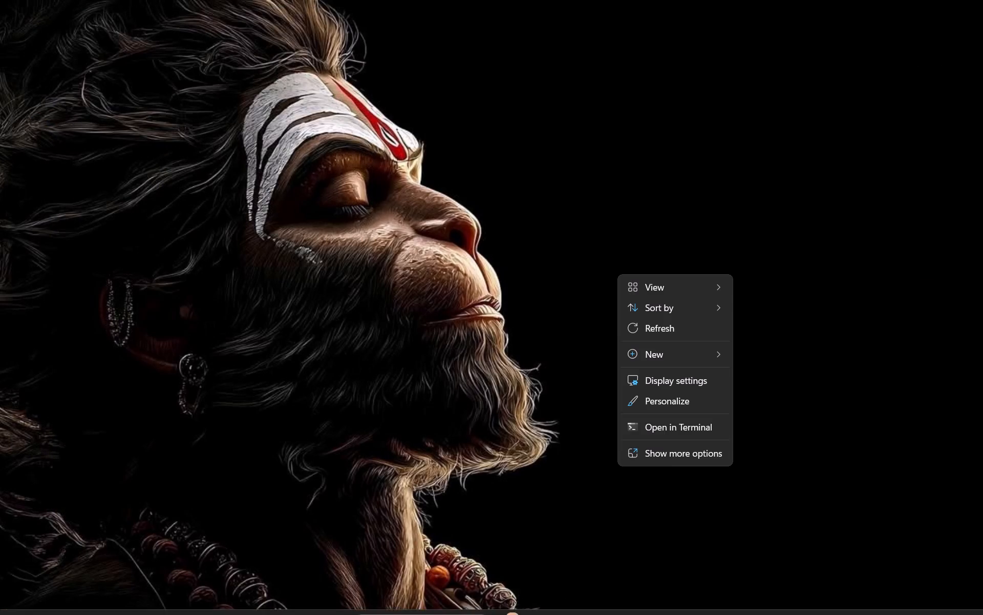
click(587, 603)
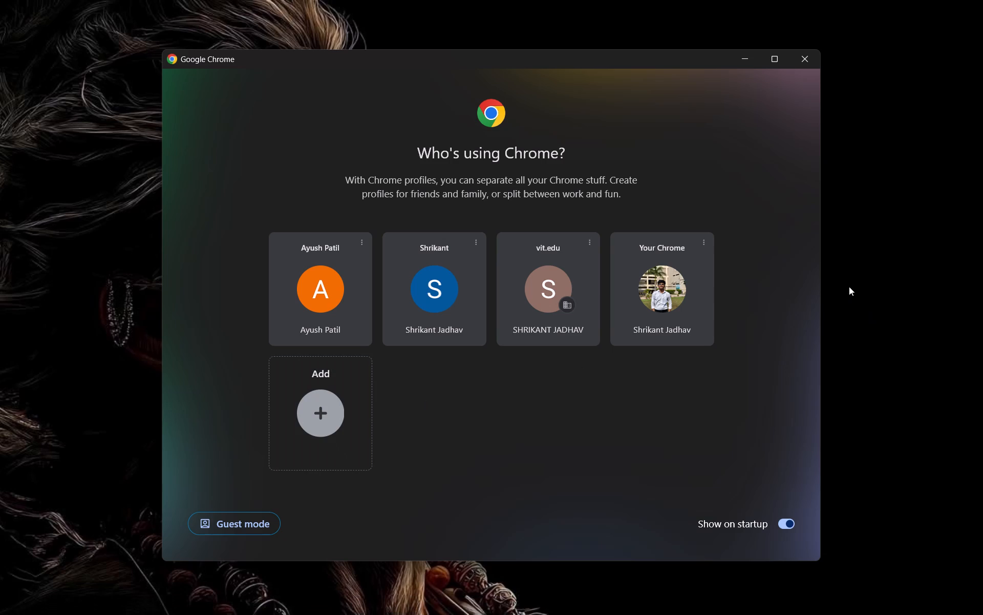
Open the Chrome profile named Shrikant that has the blue S avatar.
click(432, 290)
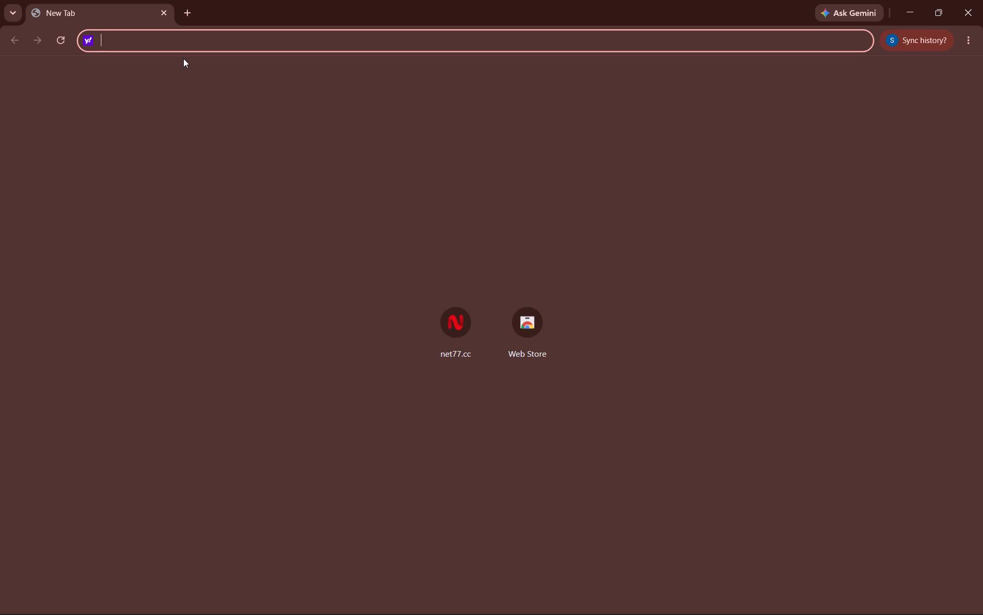
Search the web for WHATSWEB and open the WhatsApp Web result from web.whatsapp.com.
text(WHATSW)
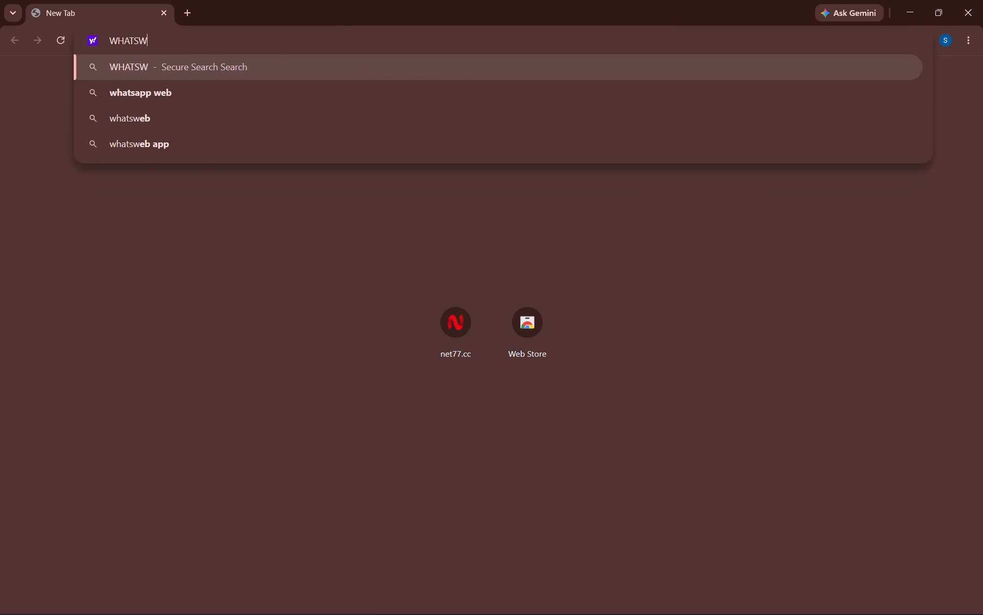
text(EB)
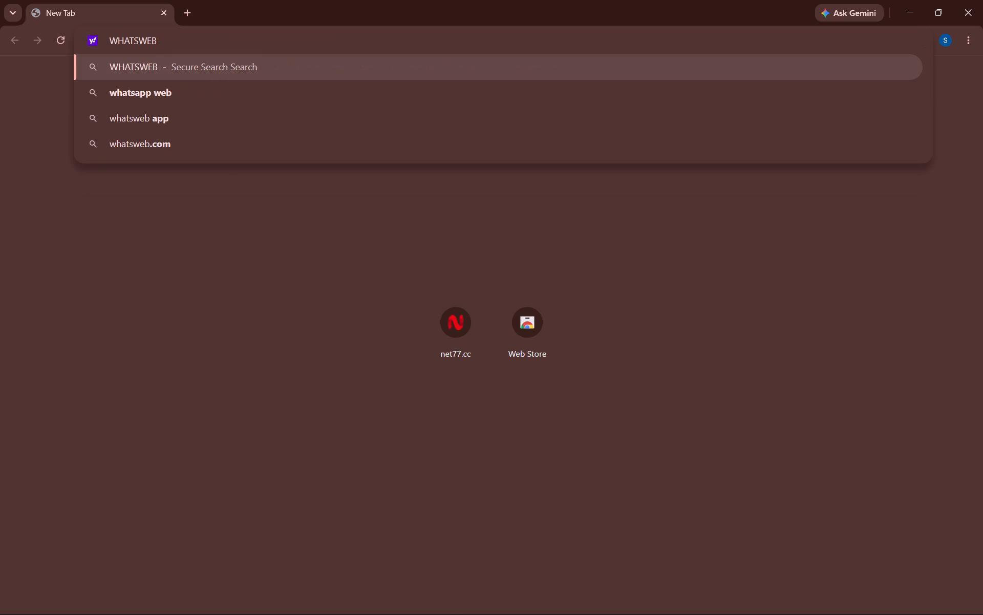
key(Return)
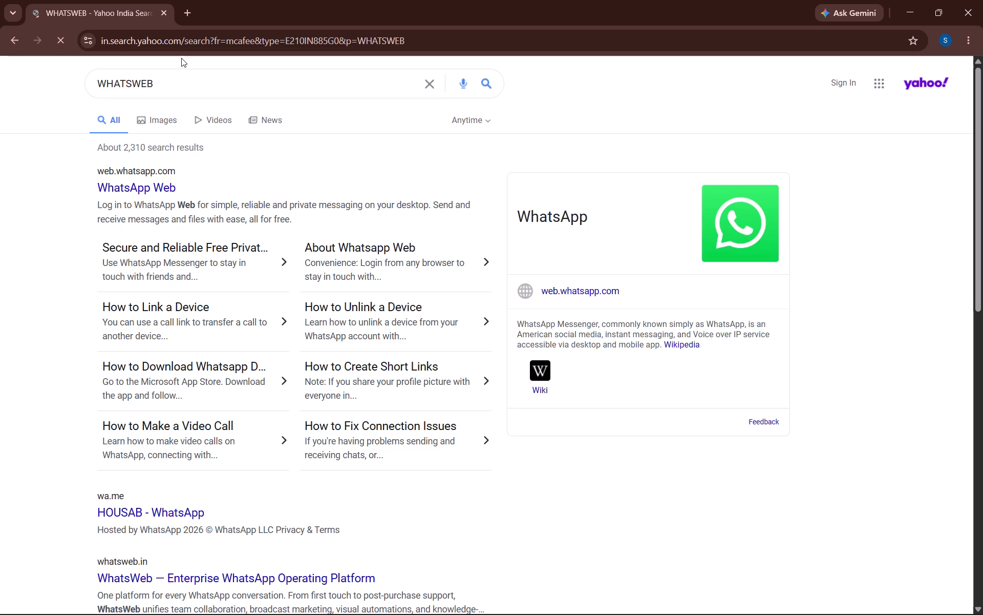
click(141, 194)
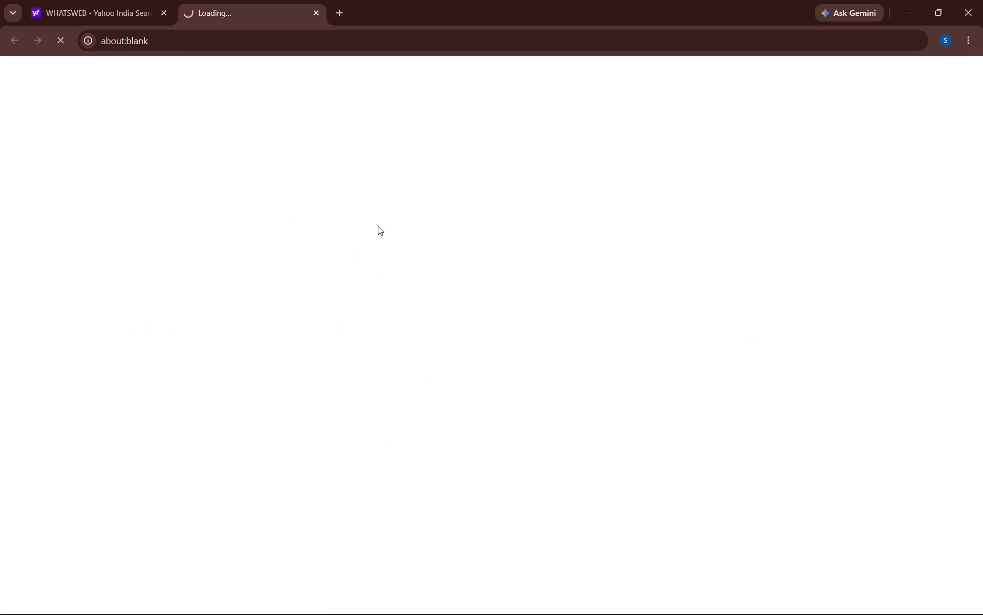